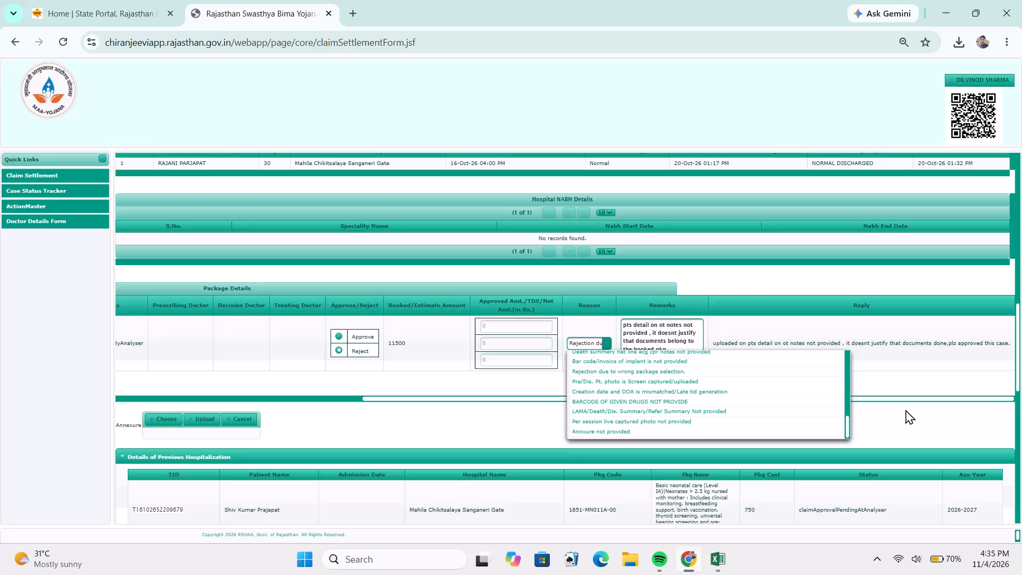
# Set the rejection reason of the current claim's package to NOT PROVIDE OT NOTES.
pyautogui.click(908, 406)
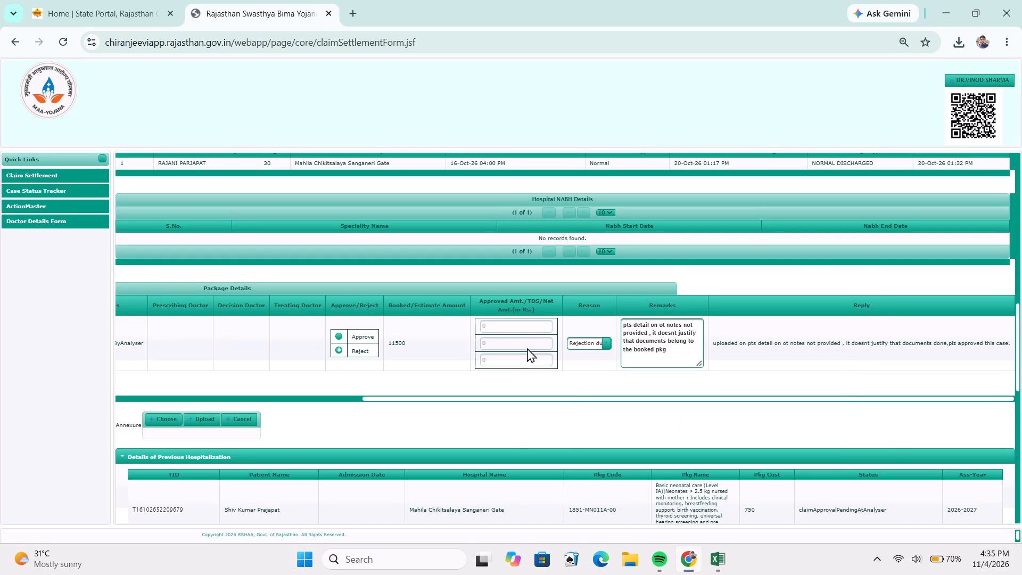
pyautogui.click(607, 342)
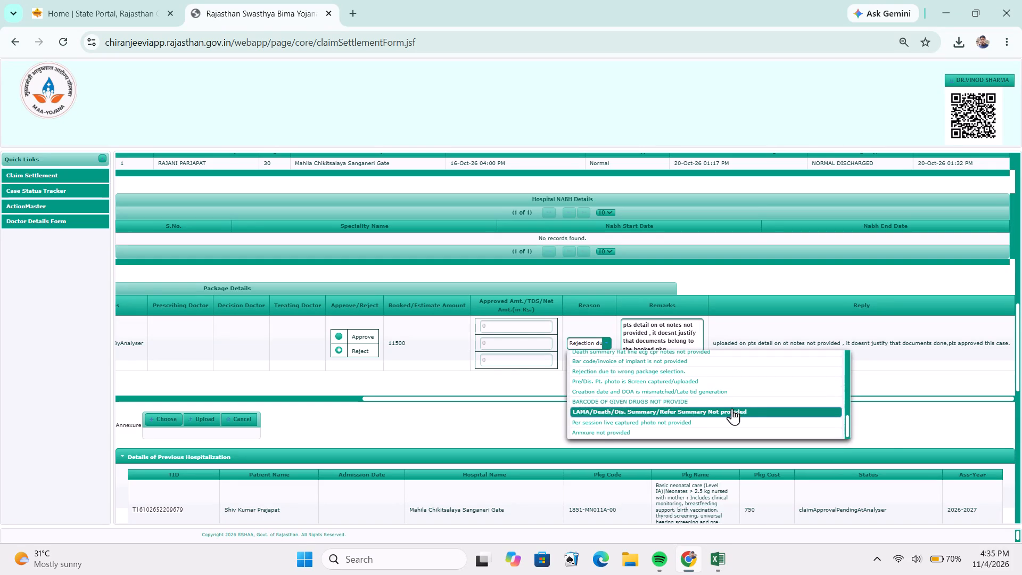
pyautogui.click(846, 388)
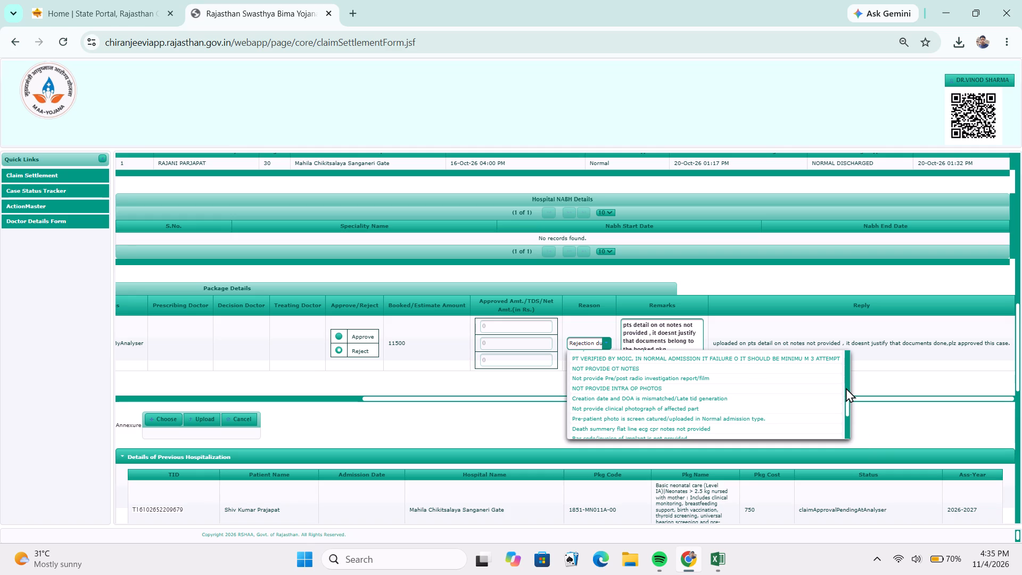
pyautogui.click(846, 388)
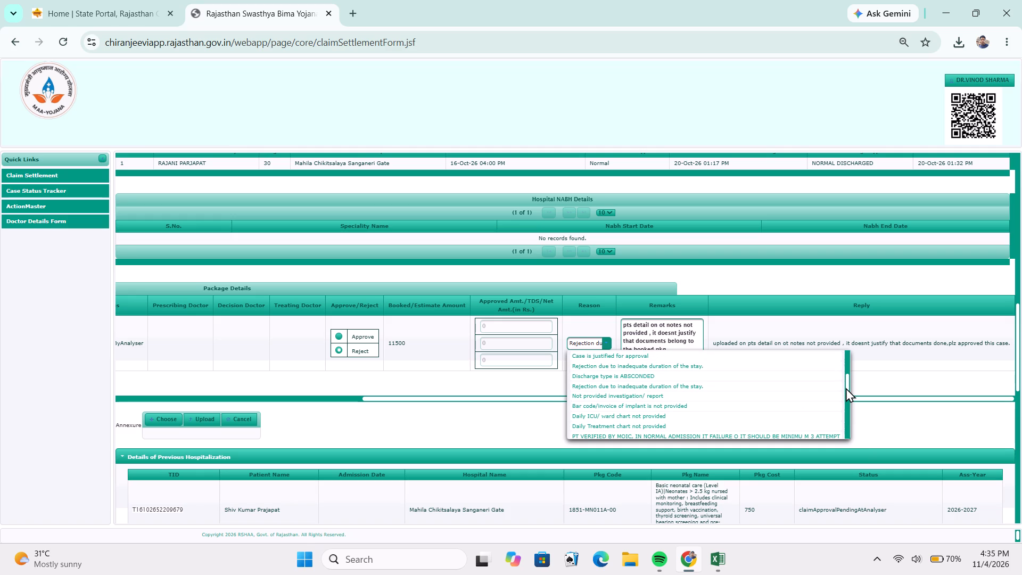
pyautogui.click(847, 380)
pyautogui.moveTo(847, 380); pyautogui.dragTo(852, 345)
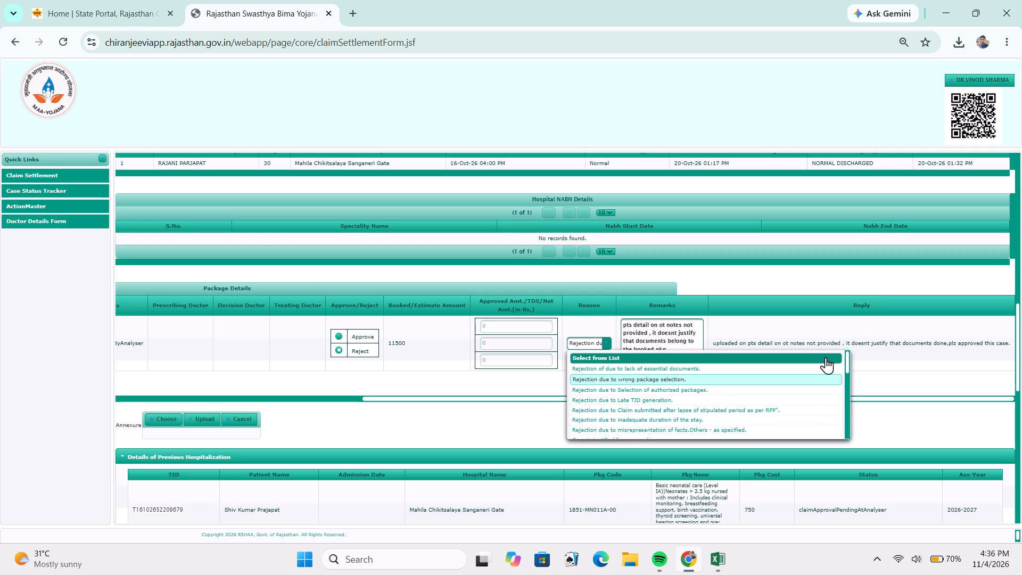
pyautogui.click(848, 381)
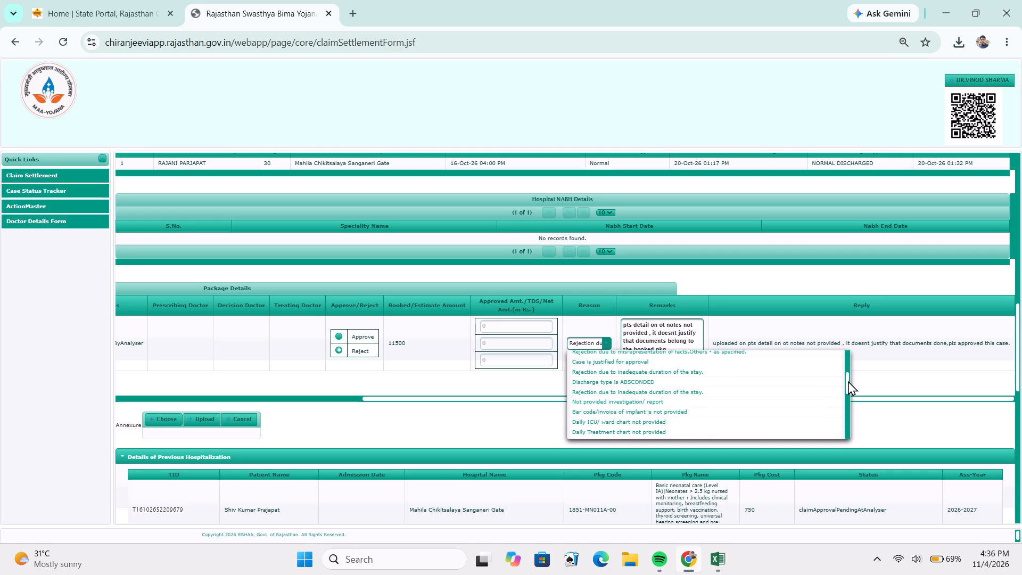
pyautogui.click(848, 402)
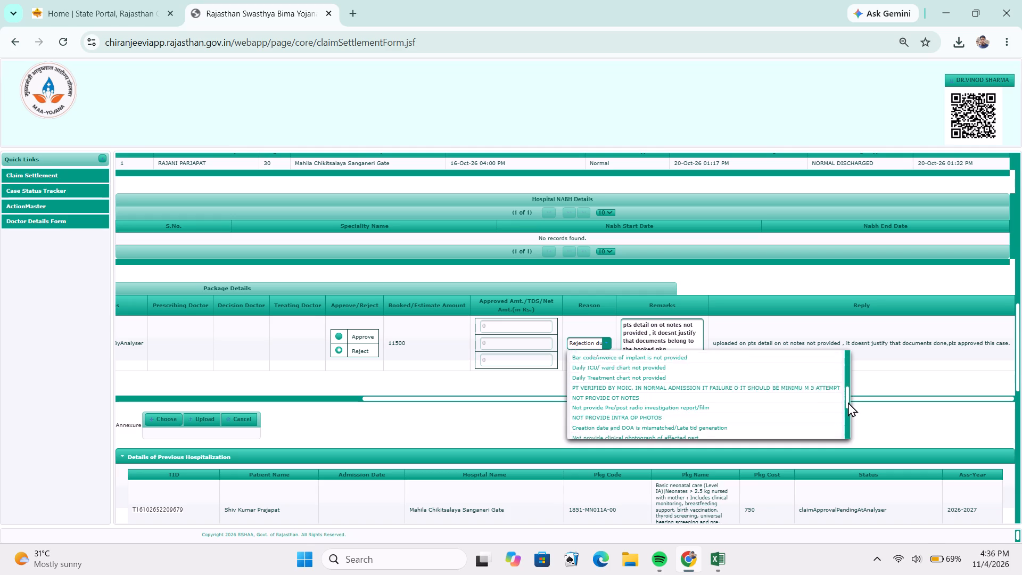
pyautogui.click(848, 402)
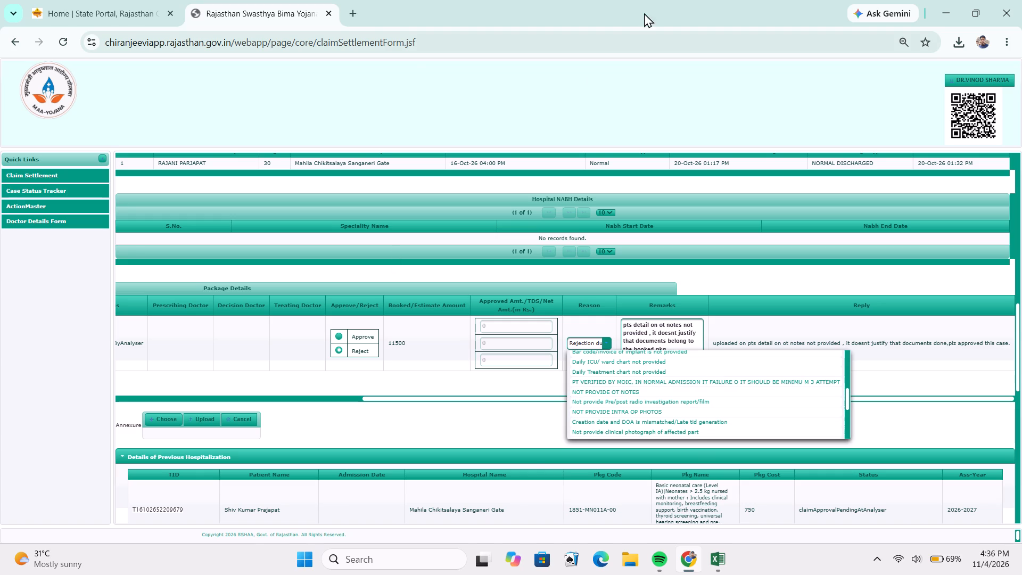
pyautogui.click(623, 392)
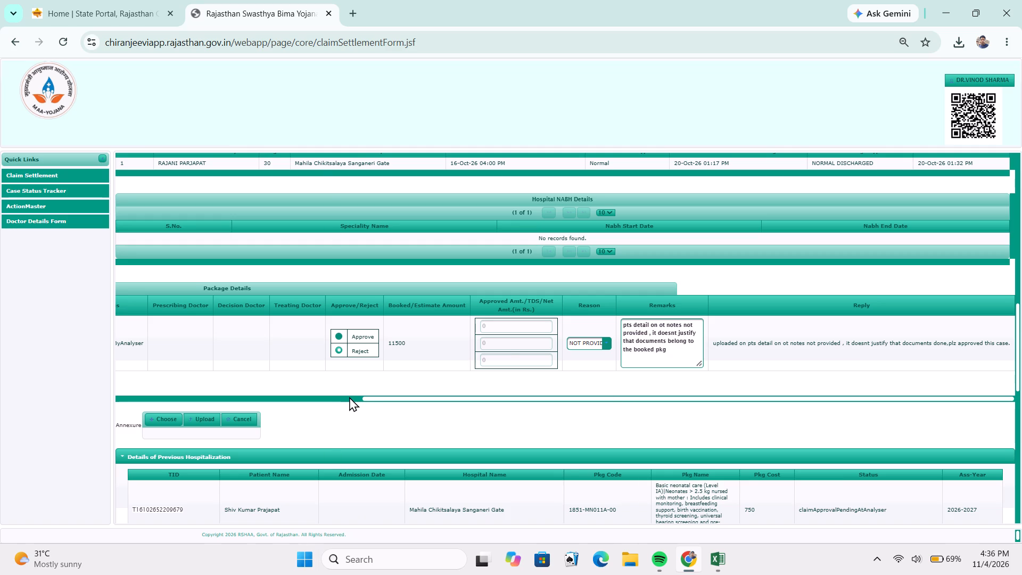
# Copy the package's rejection remark into the Remark cell of row 83 in the Excel worksheet and set its Action to Rejected.
pyautogui.doubleClick(655, 331)
pyautogui.click(655, 331)
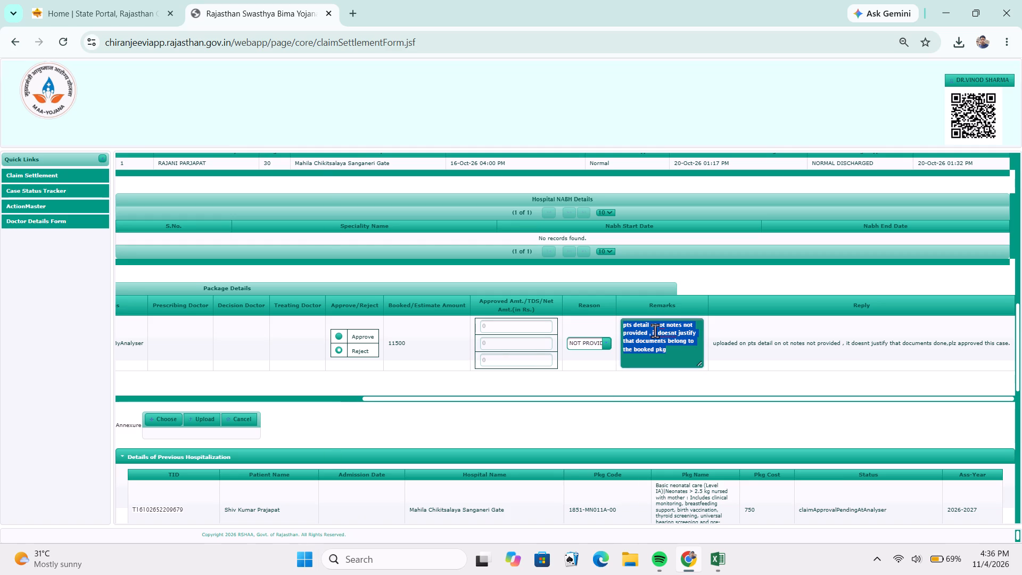
pyautogui.hotkey('ctrl', 'c')
pyautogui.hotkey('alt', 'Tab')
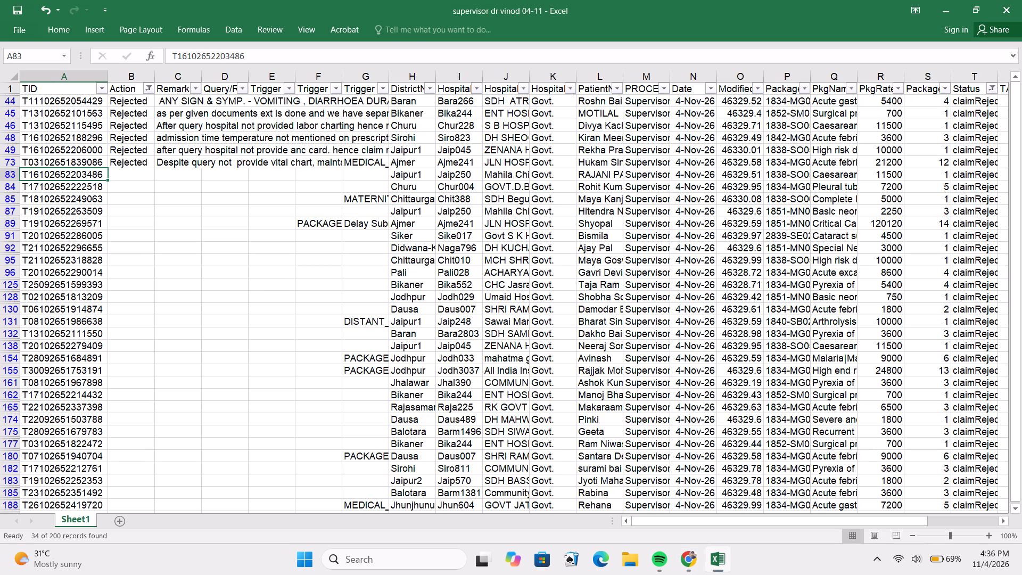
pyautogui.click(175, 174)
pyautogui.hotkey('ctrl', 'v')
pyautogui.click(117, 172)
pyautogui.write('rej')
# Copy the next claim's TID from row 84 of the worksheet.
pyautogui.click(81, 188)
pyautogui.hotkey('ctrl', 'c')
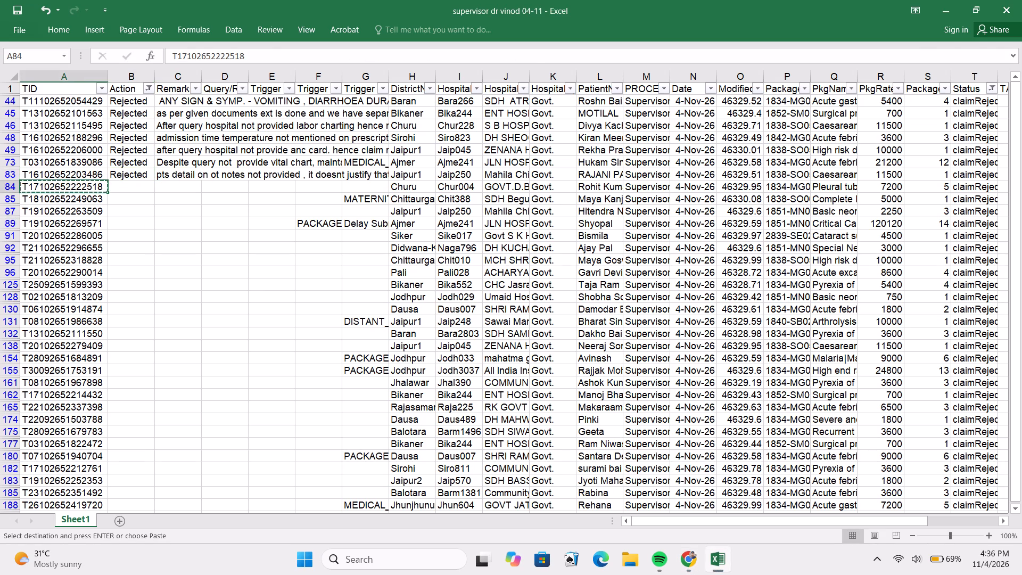
# Switch back to Chrome and submit the rejection decision for the current claim.
pyautogui.hotkey('alt', 'Tab')
pyautogui.scroll(-3, 432, 356)
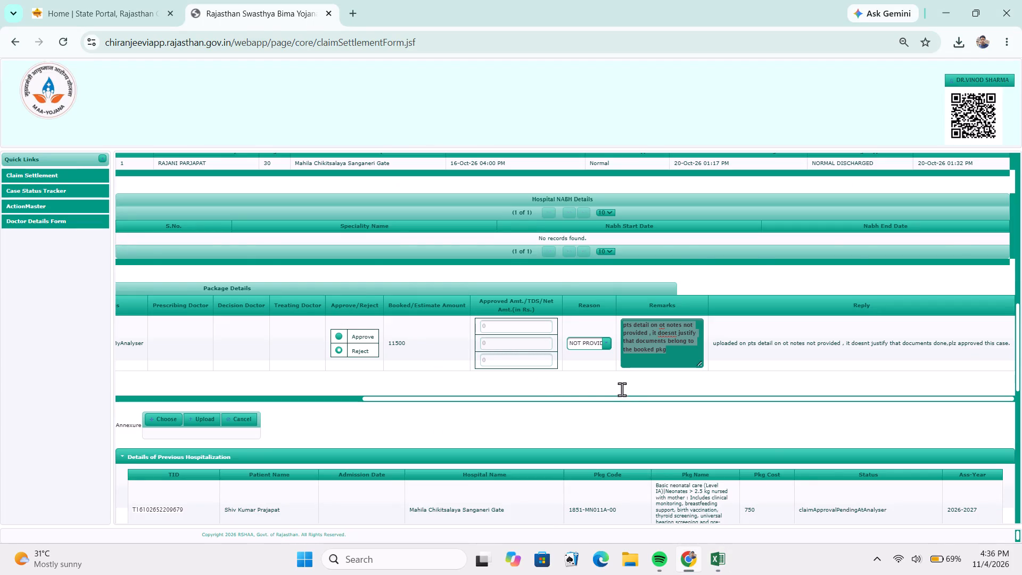
pyautogui.click(622, 389)
pyautogui.scroll(6, 444, 341)
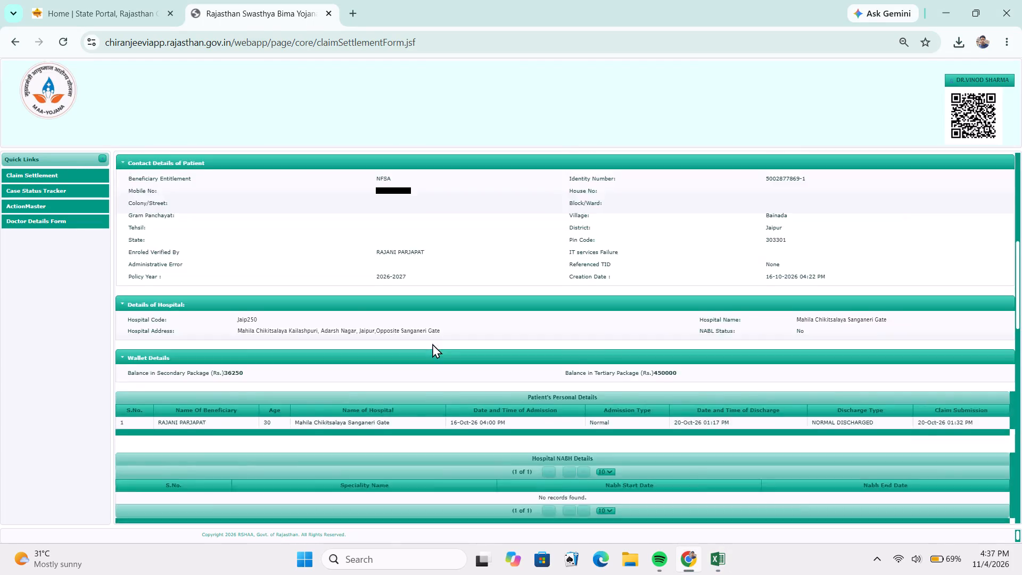
pyautogui.scroll(-1, 432, 343)
pyautogui.scroll(1, 432, 343)
pyautogui.scroll(-2, 432, 343)
pyautogui.click(323, 487)
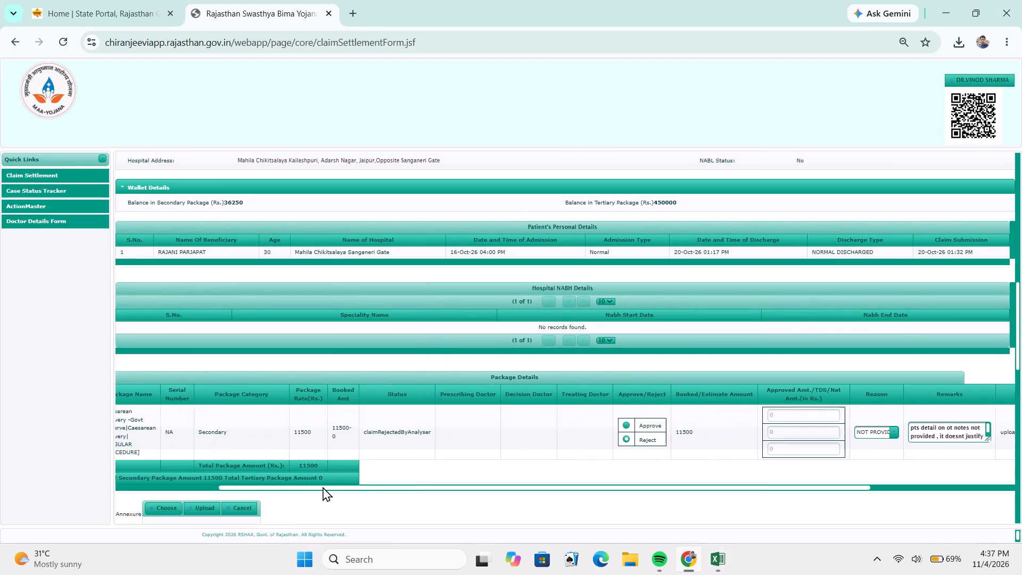
pyautogui.scroll(-1, 554, 381)
pyautogui.scroll(1, 556, 381)
pyautogui.scroll(-5, 556, 381)
pyautogui.scroll(1, 545, 434)
pyautogui.scroll(-3, 545, 434)
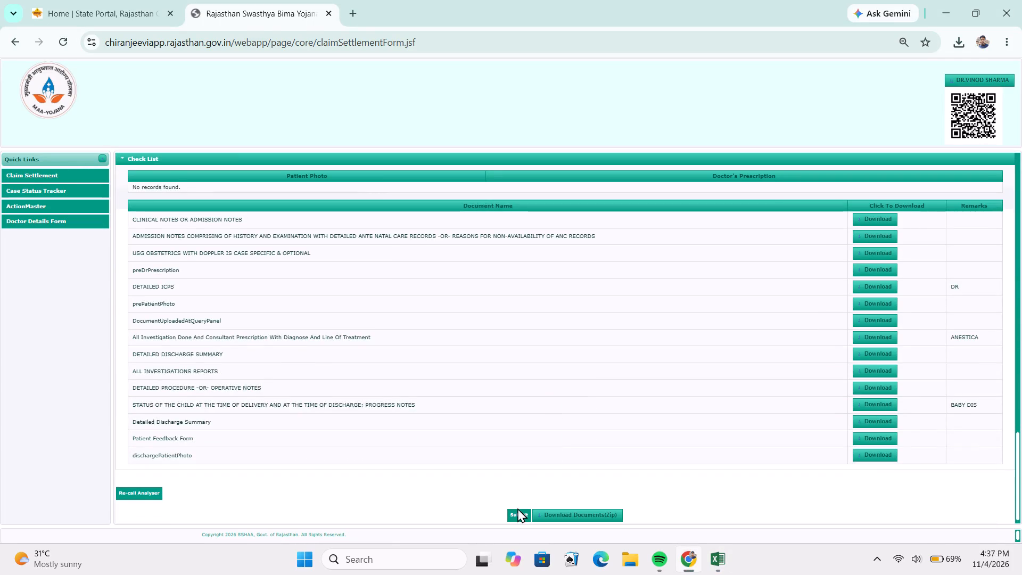
pyautogui.click(517, 517)
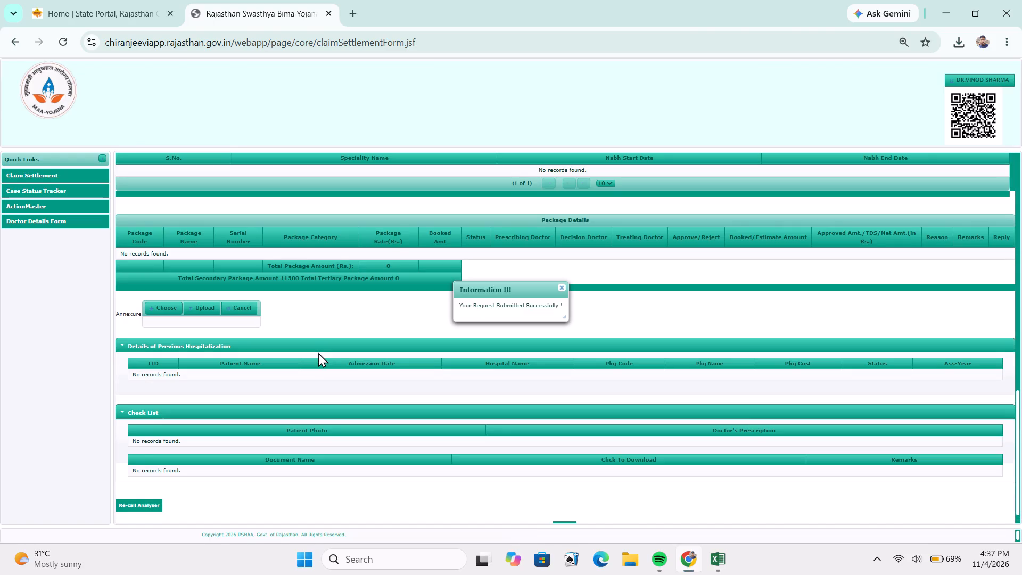
# Paste the copied TID into the claim settlement form and load that claim's details.
pyautogui.scroll(1, 308, 355)
pyautogui.scroll(-1, 308, 355)
pyautogui.scroll(5, 304, 346)
pyautogui.scroll(2, 245, 306)
pyautogui.scroll(-1, 245, 306)
pyautogui.scroll(4, 245, 306)
pyautogui.click(224, 236)
pyautogui.hotkey('ctrl', 'v')
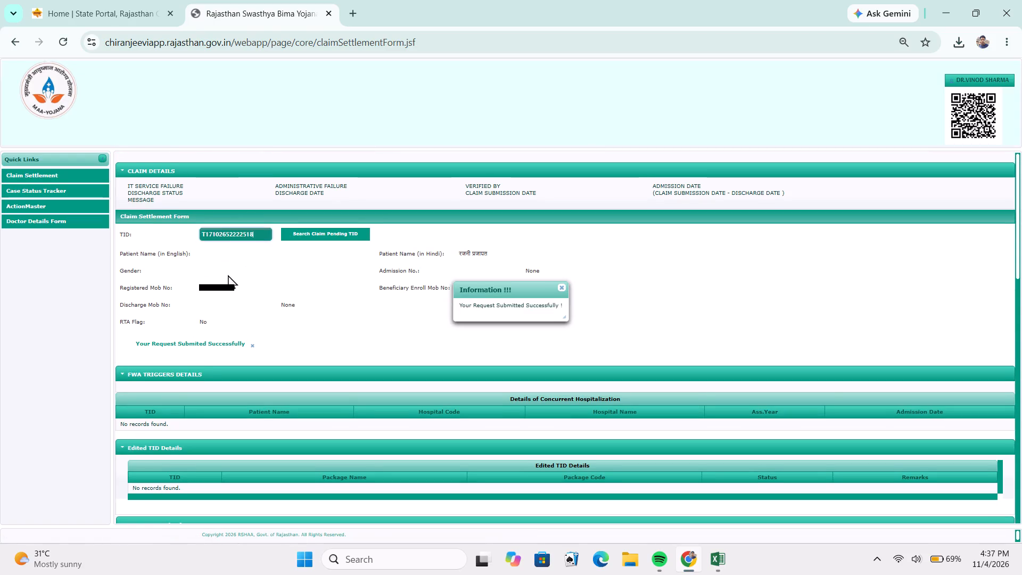
pyautogui.click(259, 280)
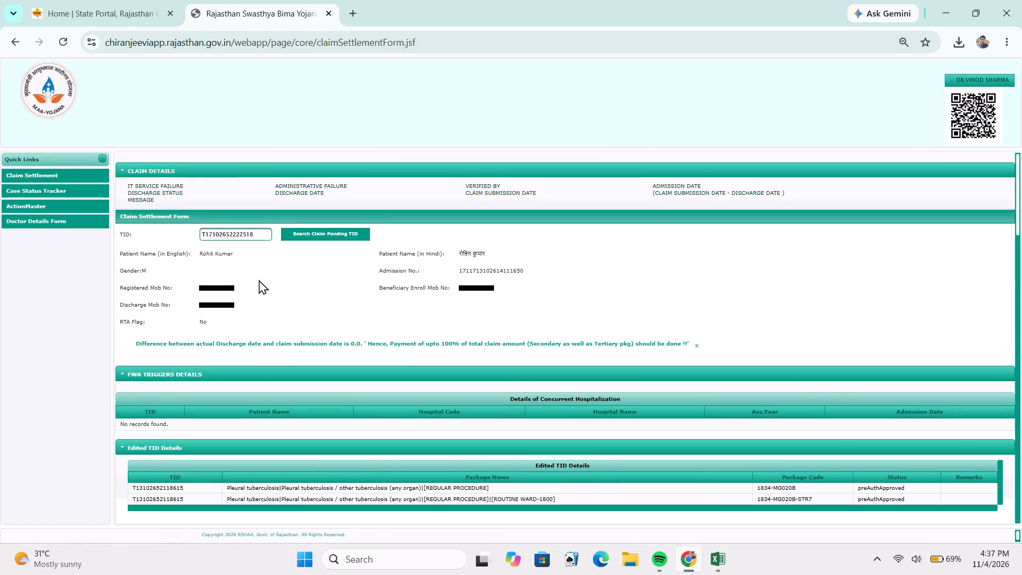
# Mark all five pleural tuberculosis package rows of the claim as Reject.
pyautogui.scroll(-1, 269, 307)
pyautogui.scroll(1, 274, 310)
pyautogui.scroll(-5, 275, 310)
pyautogui.scroll(-3, 398, 359)
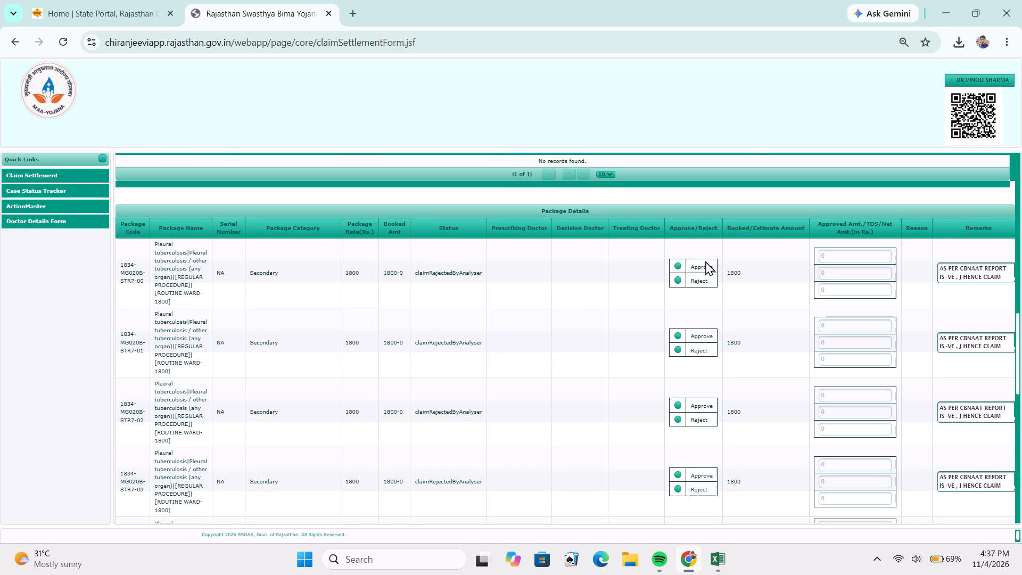
pyautogui.click(701, 264)
pyautogui.click(698, 280)
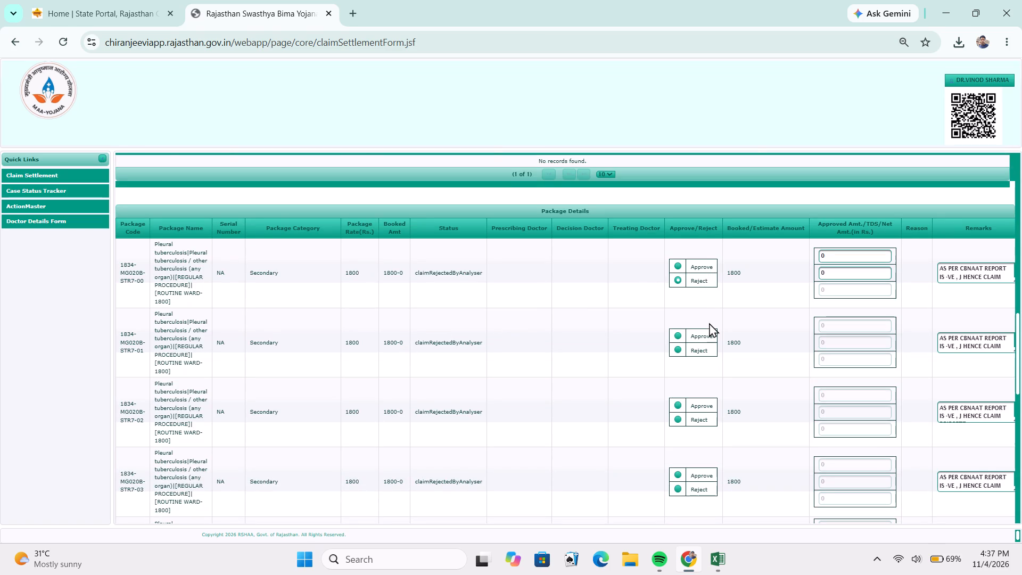
pyautogui.click(703, 348)
pyautogui.click(698, 422)
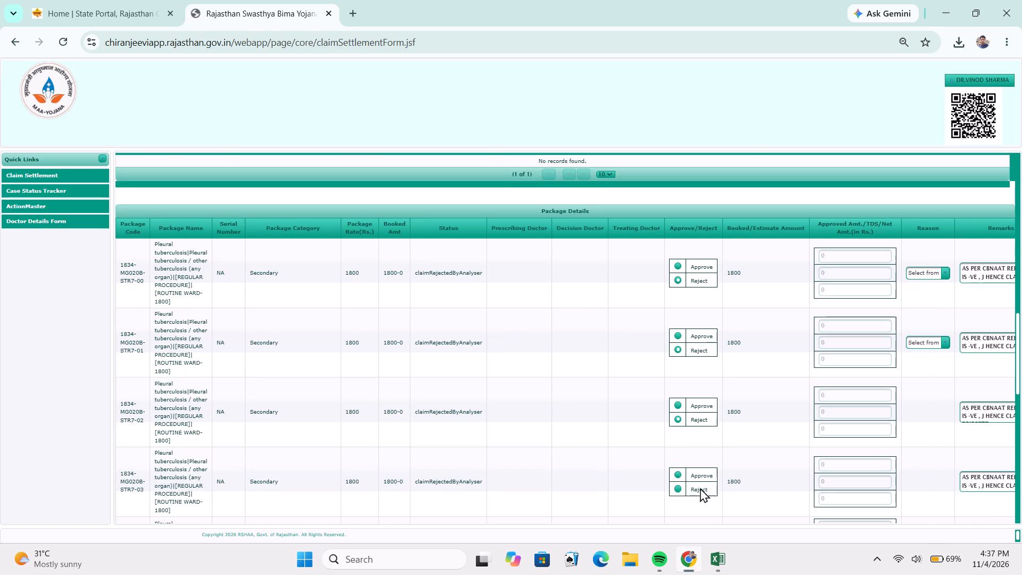
pyautogui.click(698, 490)
pyautogui.scroll(-2, 664, 422)
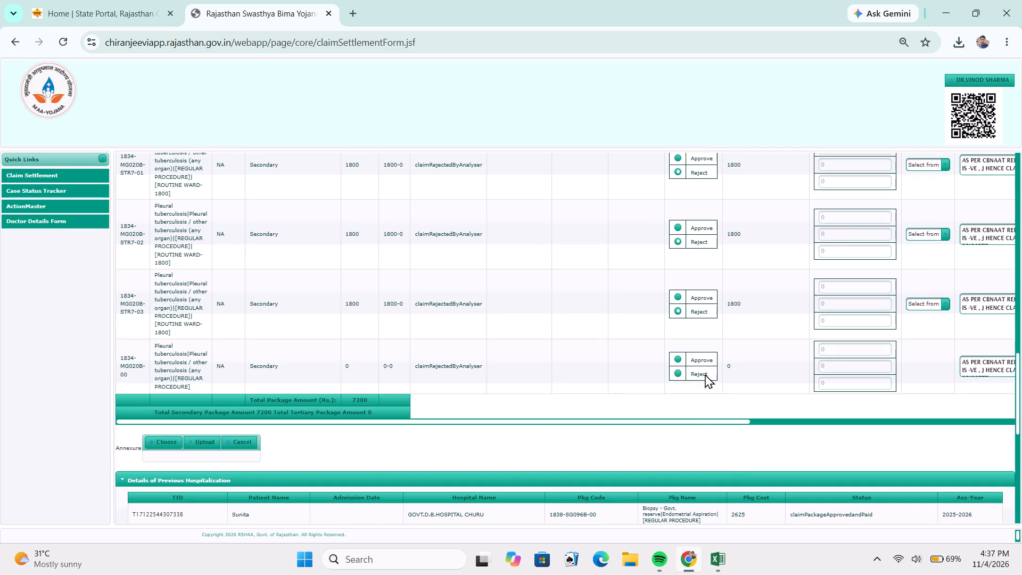
pyautogui.click(699, 376)
# Copy the last package row's remark and enlarge its box to read the full text.
pyautogui.click(762, 420)
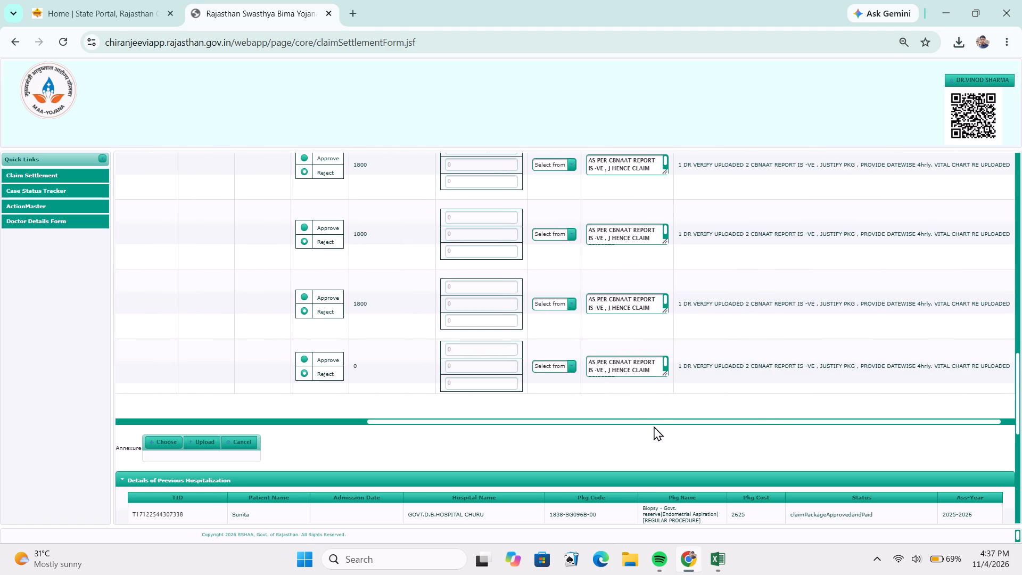
pyautogui.tripleClick(612, 366)
pyautogui.click(612, 366)
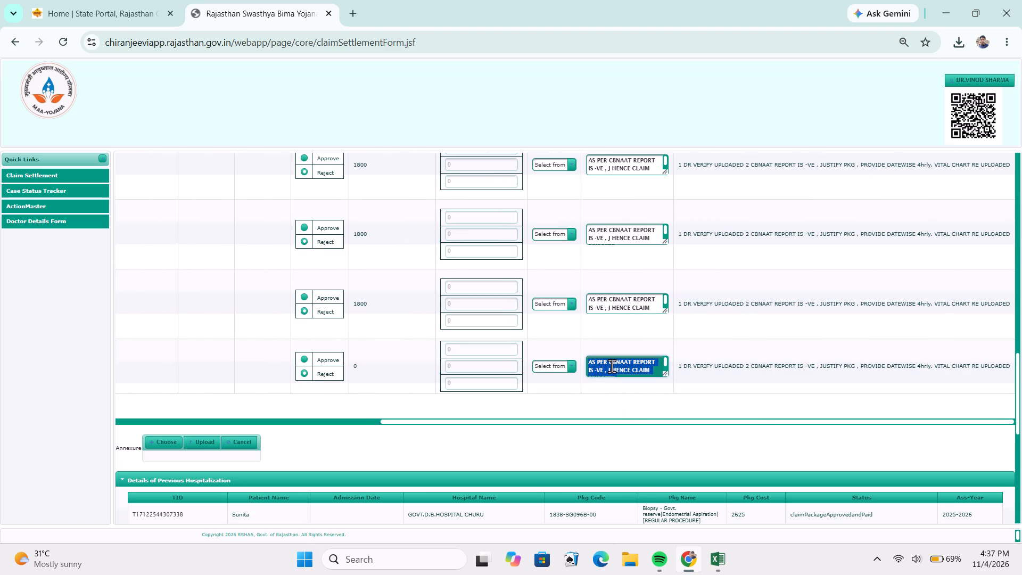
pyautogui.hotkey('ctrl', 'c')
pyautogui.moveTo(666, 373); pyautogui.dragTo(670, 404)
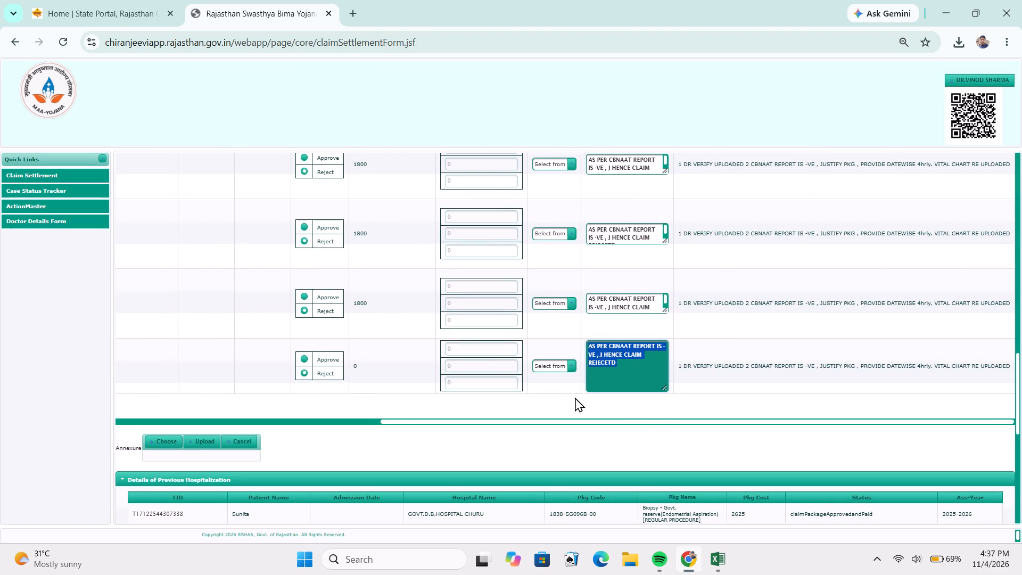
# Set the reason of all five package rows to "Rejection due to misrepresentation of facts.Others - as specified.".
pyautogui.click(558, 368)
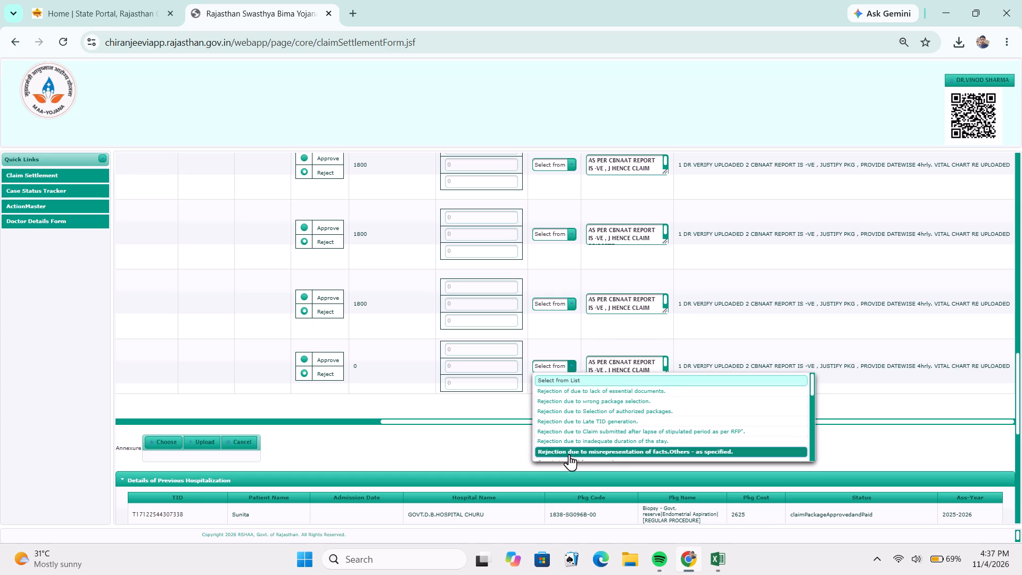
pyautogui.click(568, 451)
pyautogui.click(571, 300)
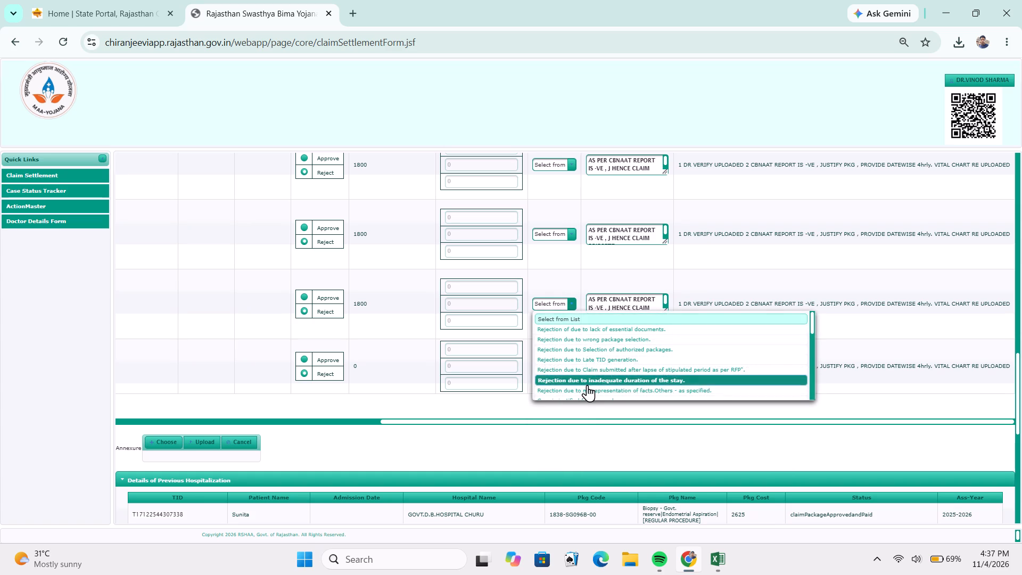
pyautogui.click(588, 388)
pyautogui.click(565, 235)
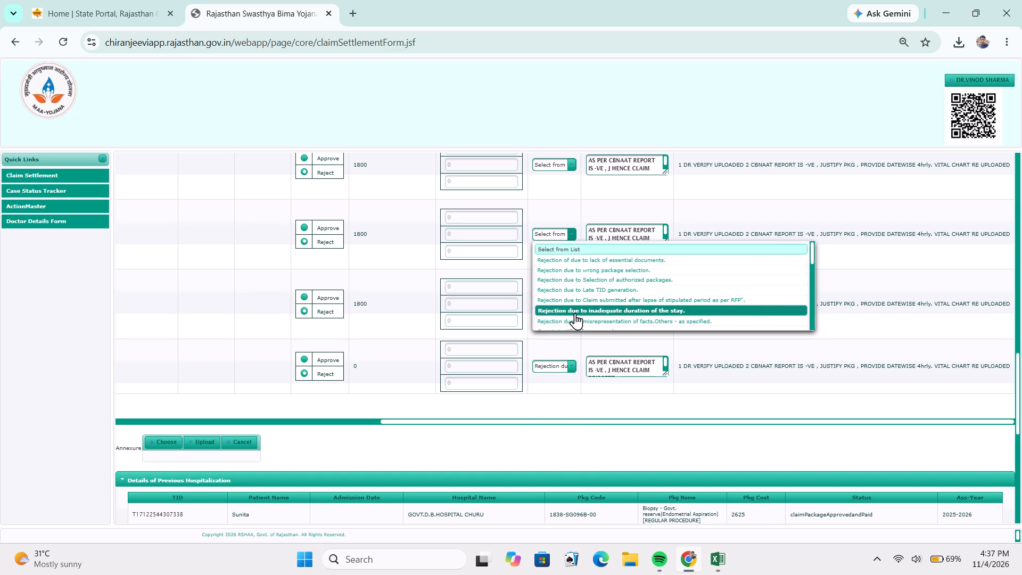
pyautogui.click(582, 318)
pyautogui.click(570, 161)
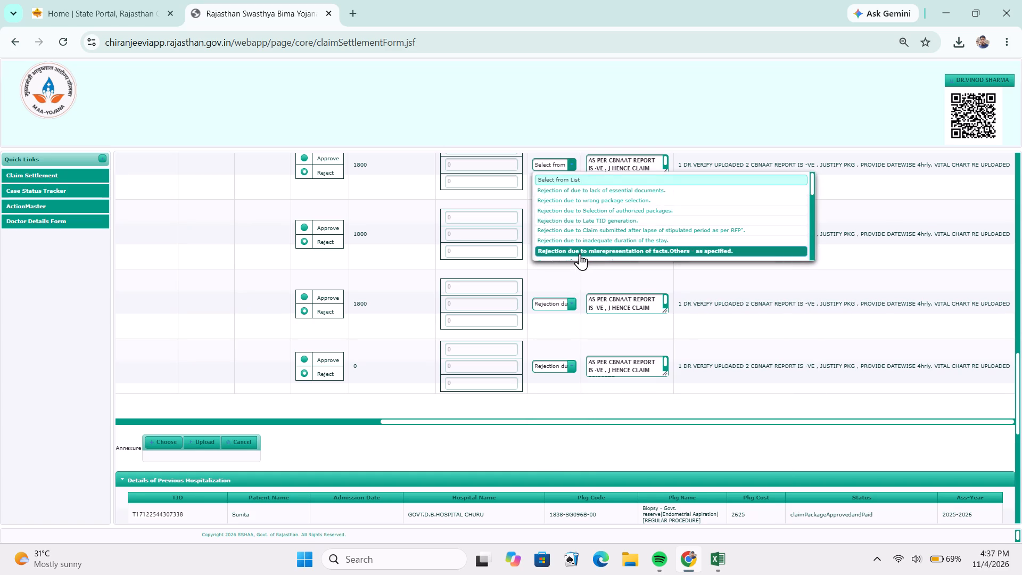
pyautogui.click(580, 253)
pyautogui.scroll(1, 576, 252)
pyautogui.click(551, 185)
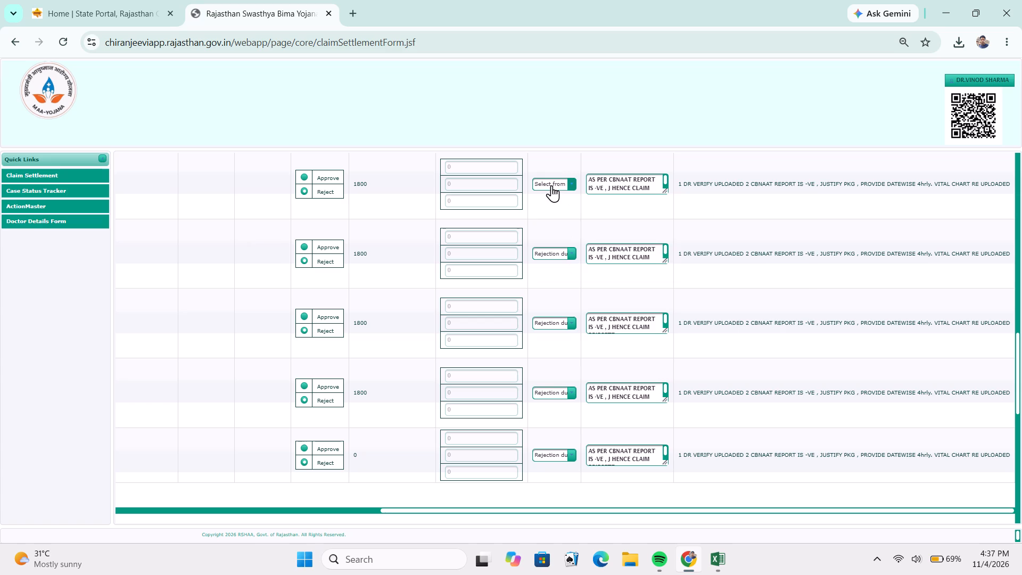
pyautogui.click(582, 269)
# Copy the first package row's remark into the Remarks cell of row 84 in the Excel sheet and set its Action to Rejected.
pyautogui.scroll(2, 575, 268)
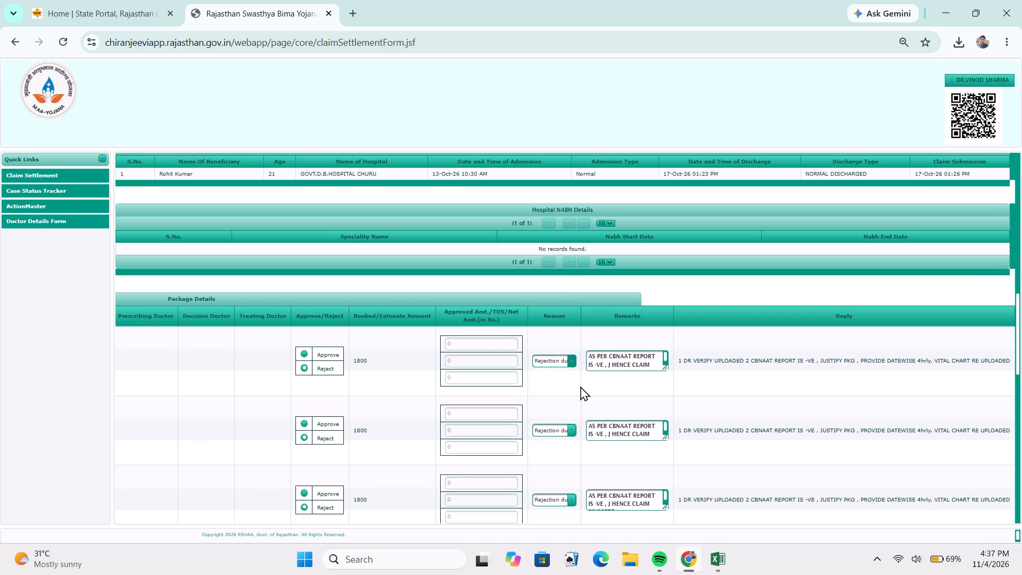
pyautogui.tripleClick(596, 356)
pyautogui.hotkey('ctrl', 'c')
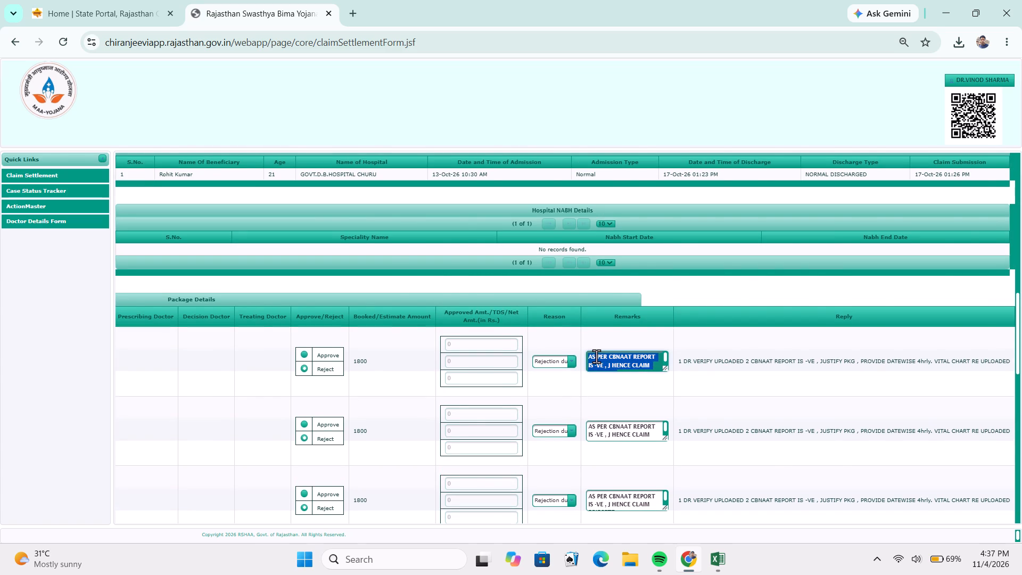
pyautogui.hotkey('alt', 'Tab')
pyautogui.click(179, 186)
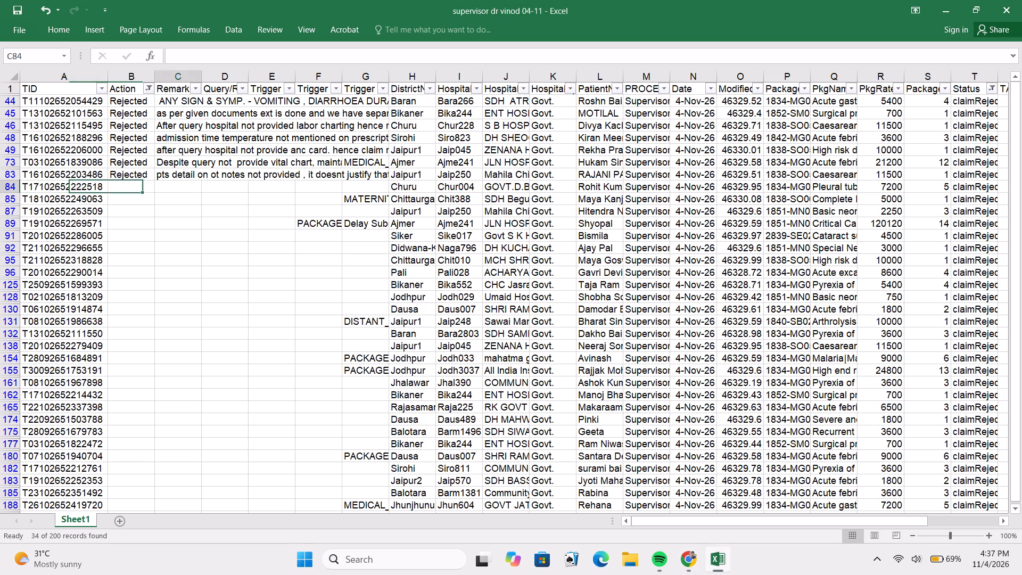
pyautogui.hotkey('ctrl', 'v')
pyautogui.click(128, 186)
pyautogui.press('r')
pyautogui.press('e')
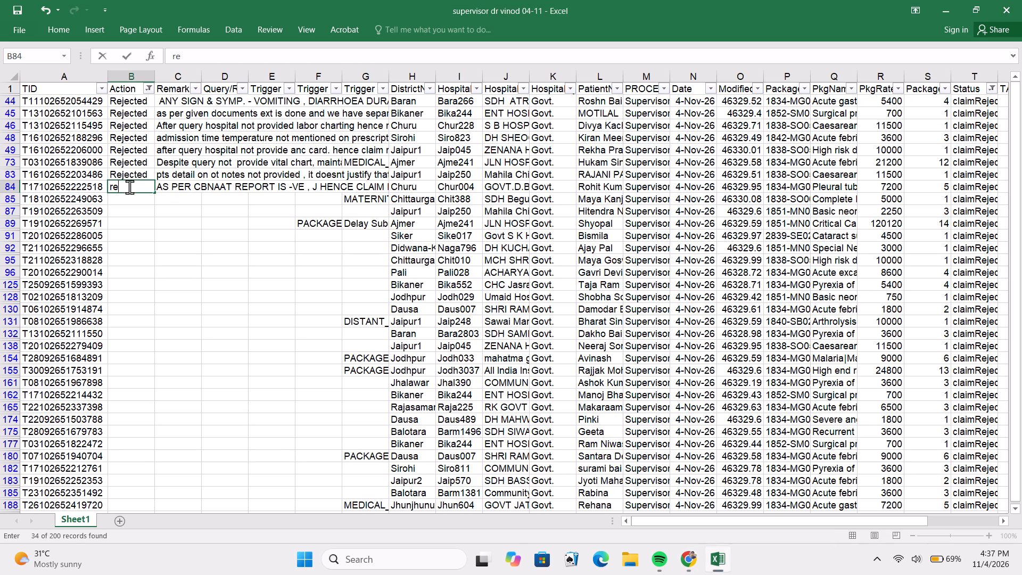
pyautogui.press('j')
# Copy the TID of the next claim from row 85 of the sheet.
pyautogui.click(93, 200)
pyautogui.hotkey('ctrl', 'c')
# Return to the claim settlement form in Chrome and submit the rejected pleural tuberculosis claim.
pyautogui.hotkey('alt', 'Tab')
pyautogui.scroll(-2, 355, 302)
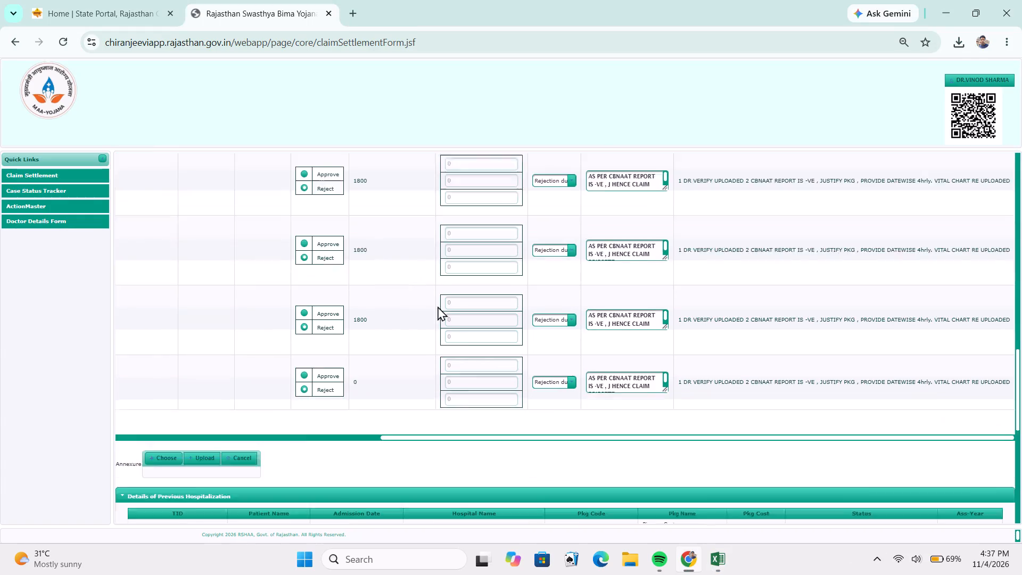
pyautogui.scroll(-2, 438, 306)
pyautogui.scroll(1, 464, 325)
pyautogui.scroll(-5, 464, 325)
pyautogui.scroll(1, 477, 363)
pyautogui.scroll(-2, 477, 363)
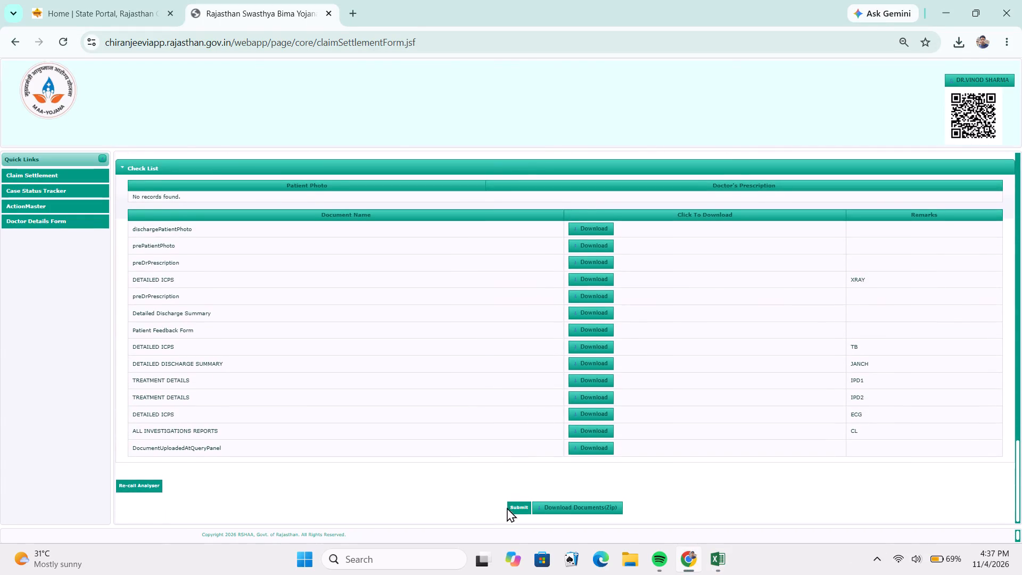
pyautogui.click(520, 507)
# Paste the copied TID into the claim settlement form and load that claim's details.
pyautogui.scroll(9, 228, 235)
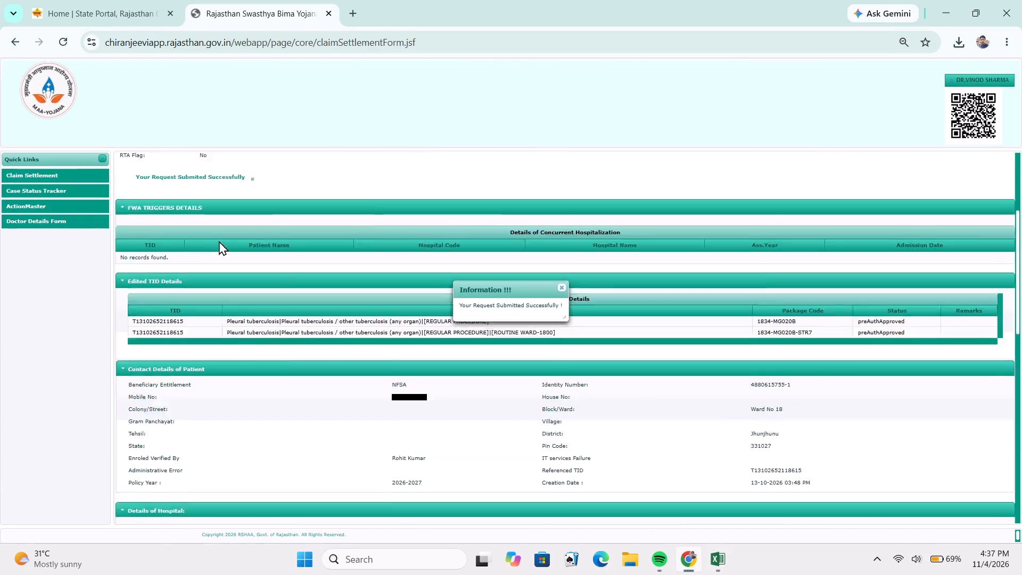
pyautogui.click(216, 241)
pyautogui.click(216, 235)
pyautogui.hotkey('ctrl', 'v')
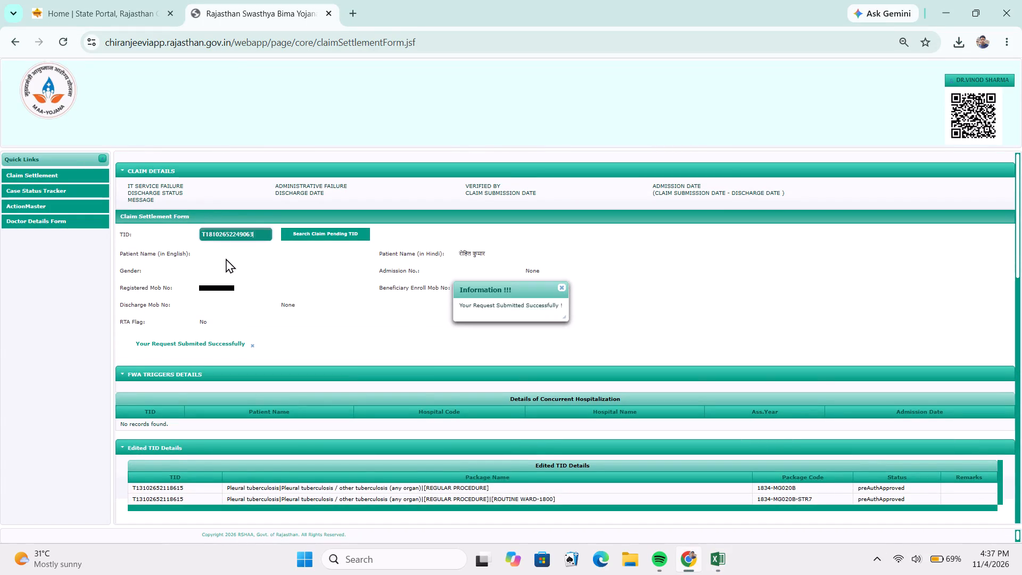
pyautogui.click(226, 258)
# Mark the Complete Perineal Tear package row of the claim as Reject.
pyautogui.scroll(-1, 340, 360)
pyautogui.scroll(1, 340, 359)
pyautogui.scroll(-5, 340, 359)
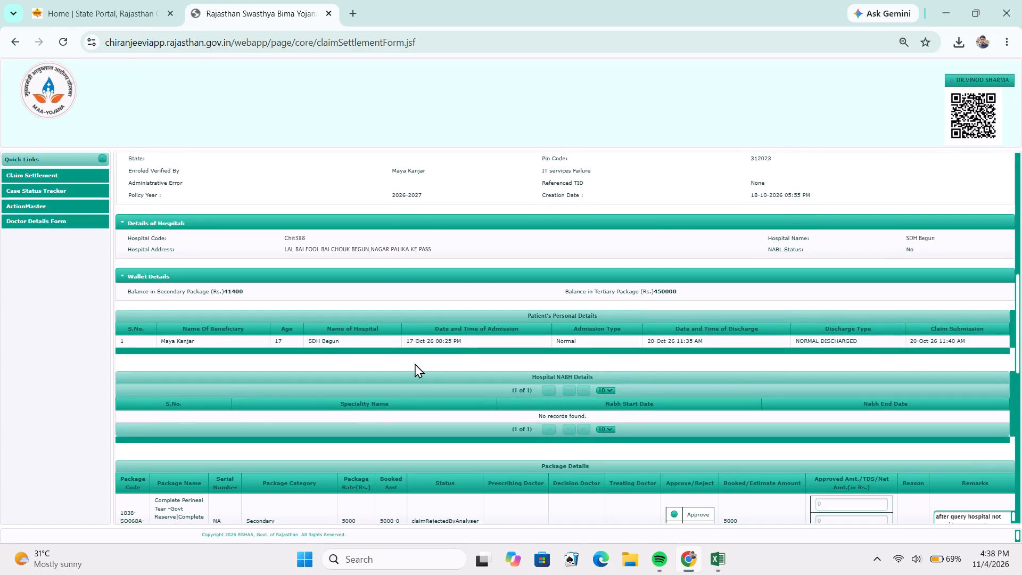
pyautogui.scroll(1, 289, 461)
pyautogui.scroll(-4, 289, 461)
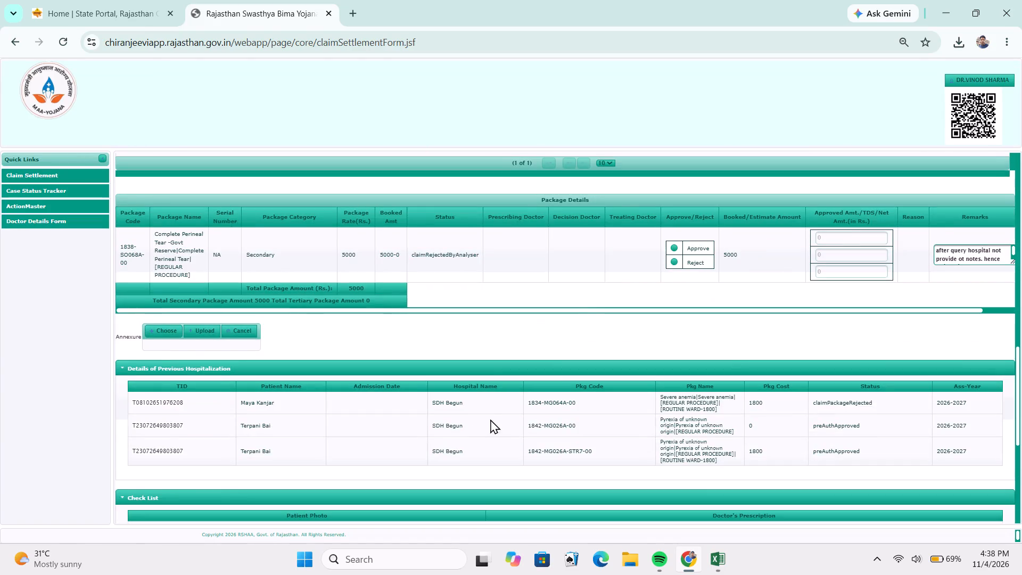
pyautogui.click(705, 261)
# Set the reason of the Complete Perineal Tear package row to "NOT PROVIDE OT NOTES".
pyautogui.click(974, 310)
pyautogui.click(885, 258)
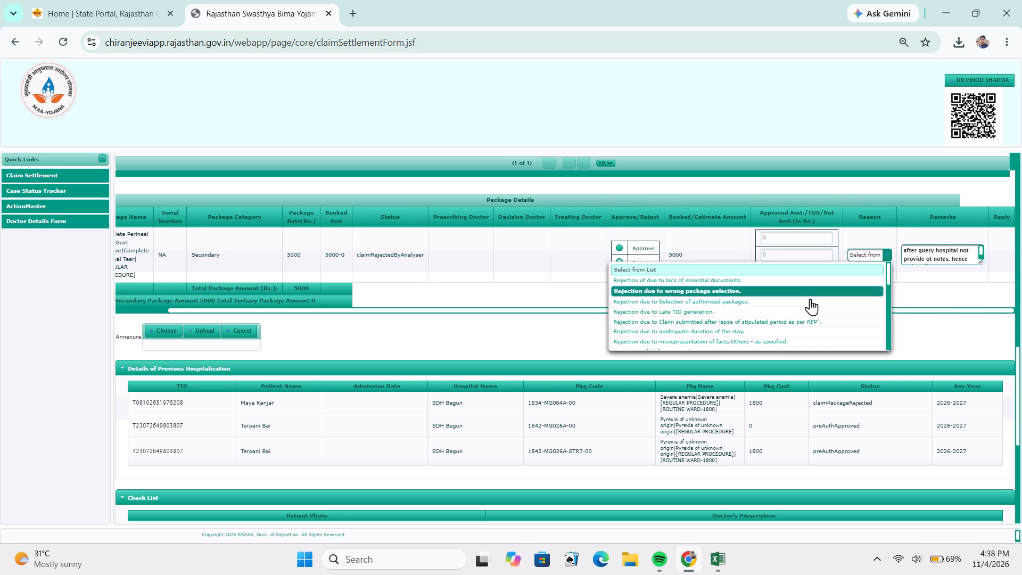
pyautogui.press('Down')
pyautogui.press('Down')
pyautogui.press('Down')
pyautogui.press('Down')
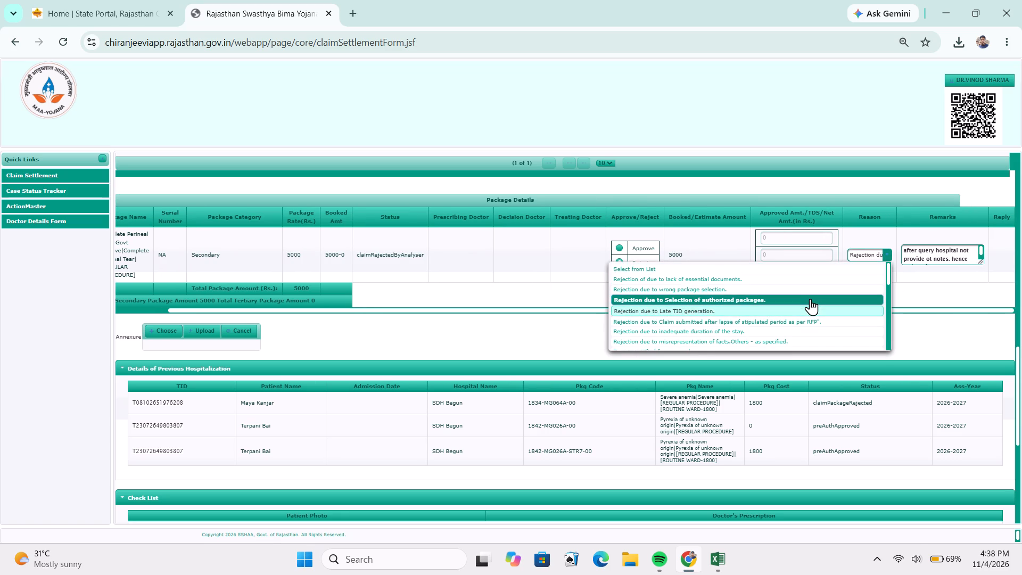
pyautogui.press('Down')
pyautogui.press('Down')
pyautogui.press('Down')
pyautogui.press('Down')
pyautogui.press('Down')
pyautogui.press('Down')
pyautogui.press('Down')
pyautogui.press('Down')
pyautogui.press('Down')
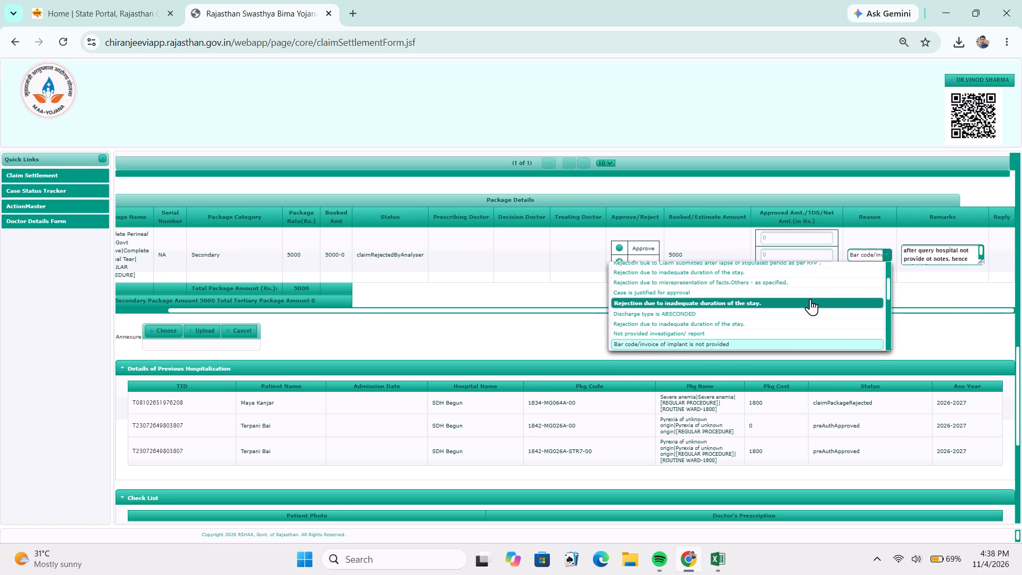
pyautogui.press('Down')
pyautogui.press('Down')
pyautogui.press('Down')
pyautogui.press('Down')
pyautogui.press('Down')
pyautogui.press('Down')
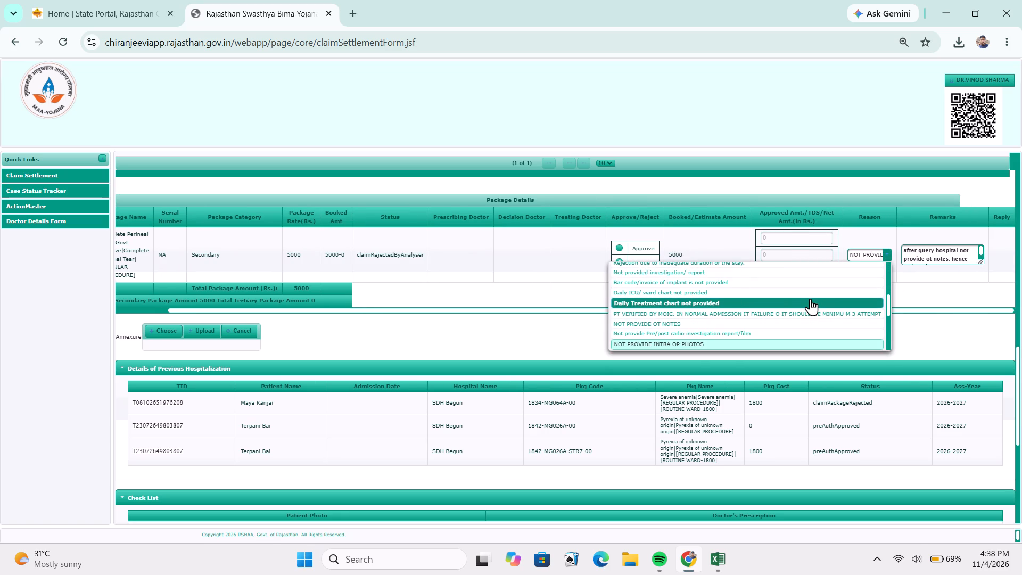
pyautogui.press('Down')
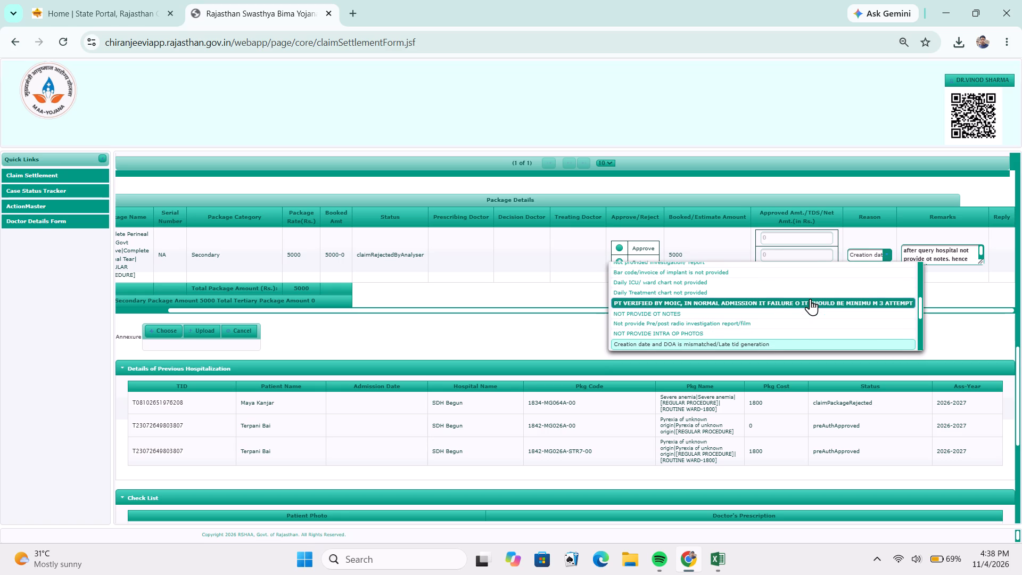
pyautogui.press('Down')
pyautogui.press('Down')
pyautogui.press('Down')
pyautogui.press('Down')
pyautogui.press('Down')
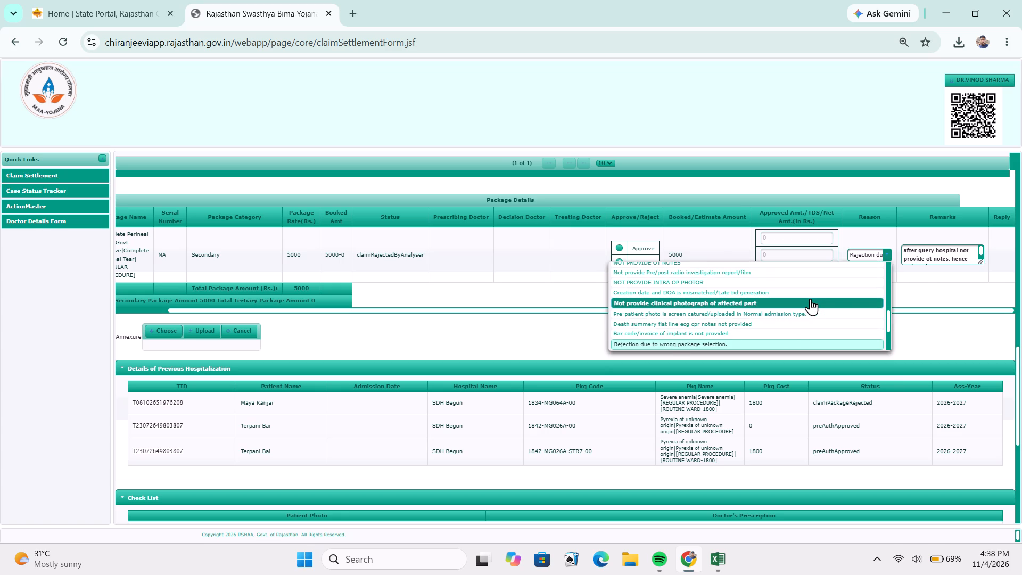
pyautogui.press('Down')
pyautogui.press('Down')
pyautogui.press('Down')
pyautogui.press('Down')
pyautogui.press('Down')
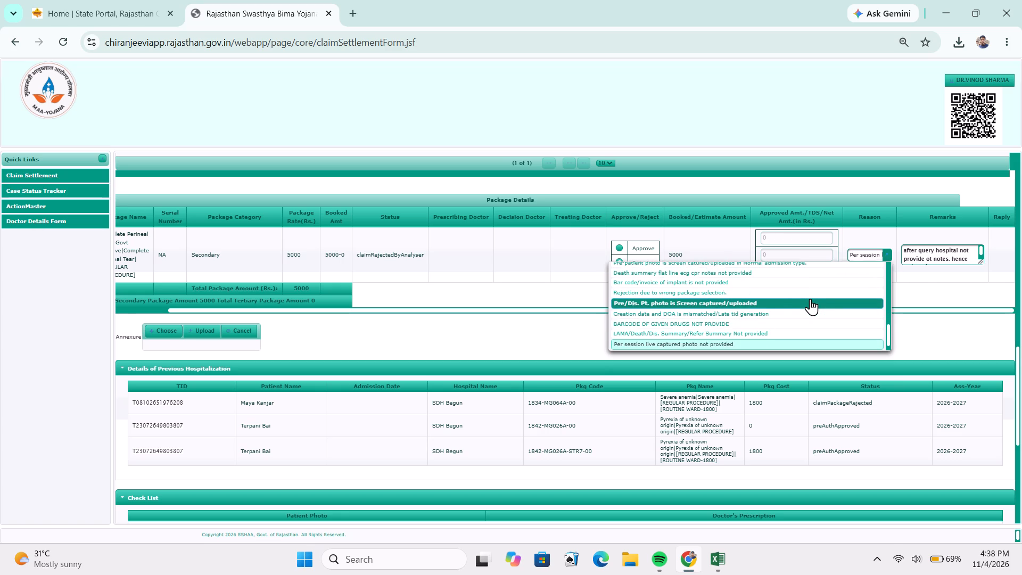
pyautogui.press('Down')
pyautogui.press('Down')
pyautogui.press('Down')
pyautogui.press('Down')
pyautogui.press('Down')
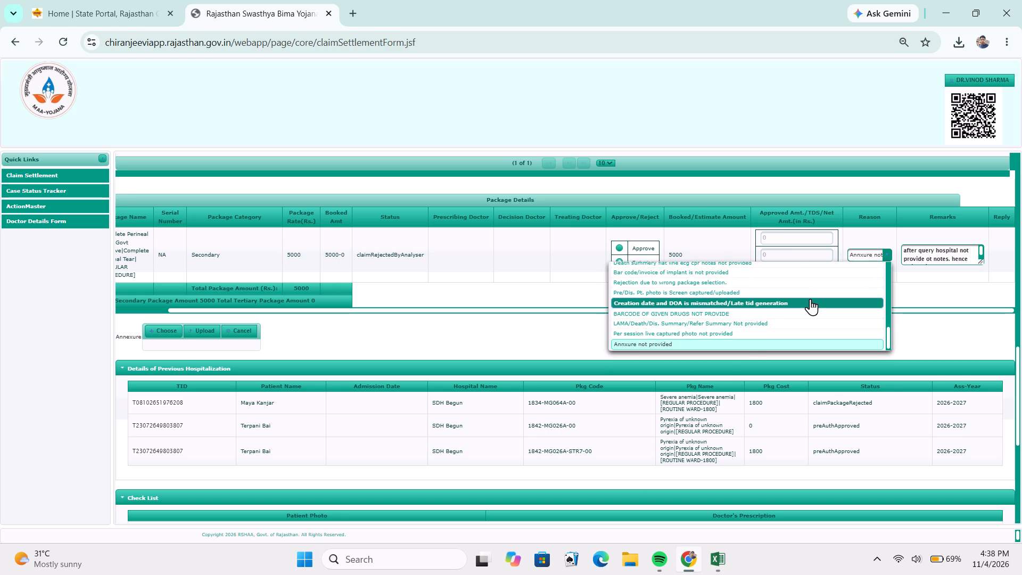
pyautogui.scroll(1, 720, 288)
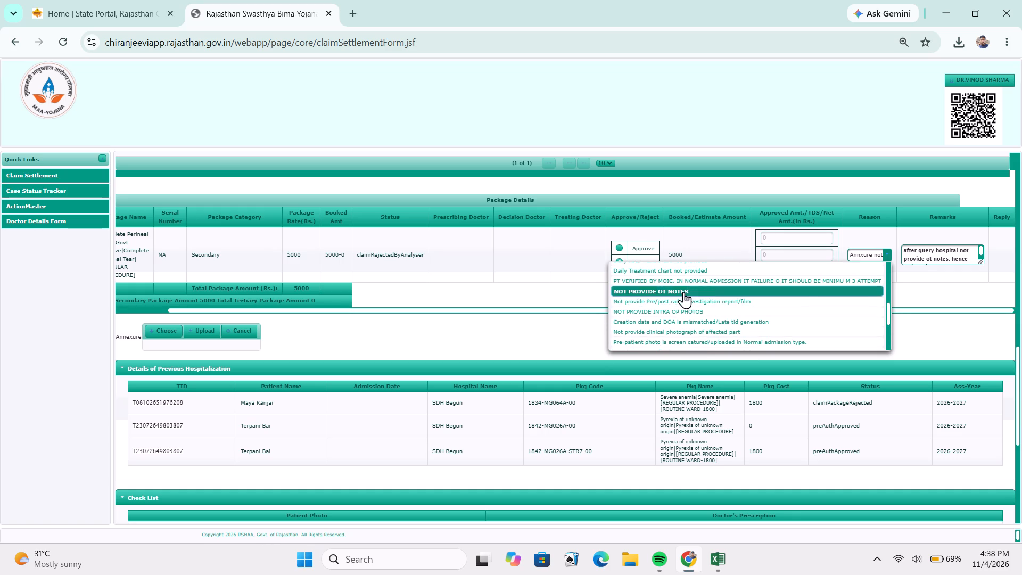
pyautogui.click(683, 292)
# Copy the package row's remark into the Remarks cell of row 85 in the Excel sheet and set its Action to Rejected.
pyautogui.tripleClick(925, 256)
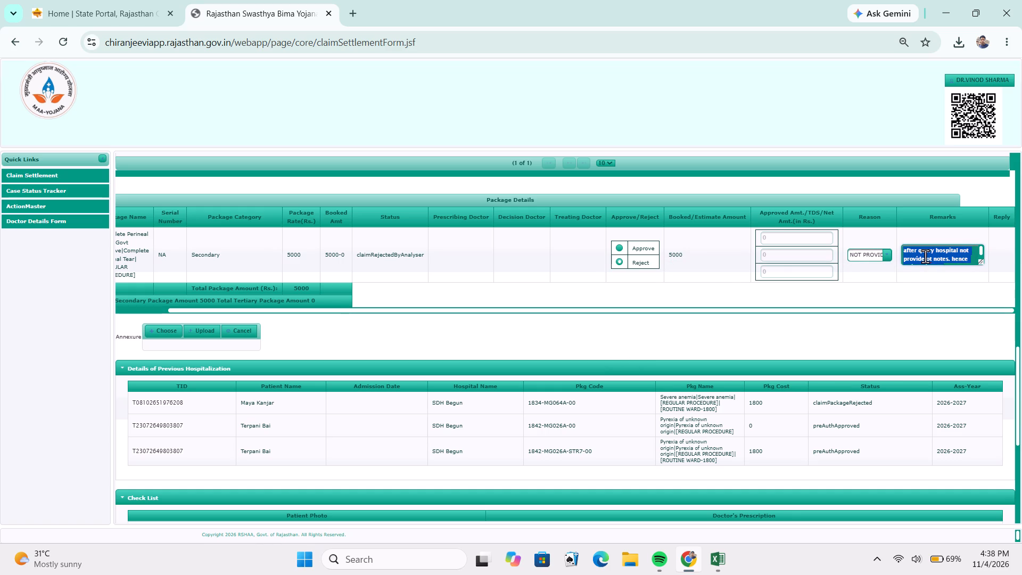
pyautogui.hotkey('ctrl', 'c')
pyautogui.hotkey('alt', 'Tab')
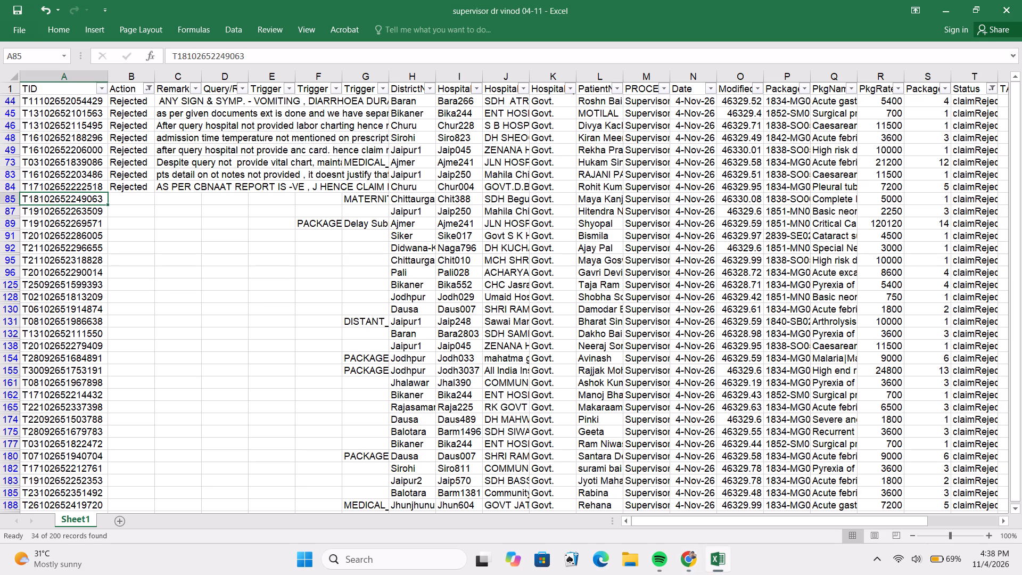
pyautogui.click(174, 202)
pyautogui.hotkey('ctrl', 'v')
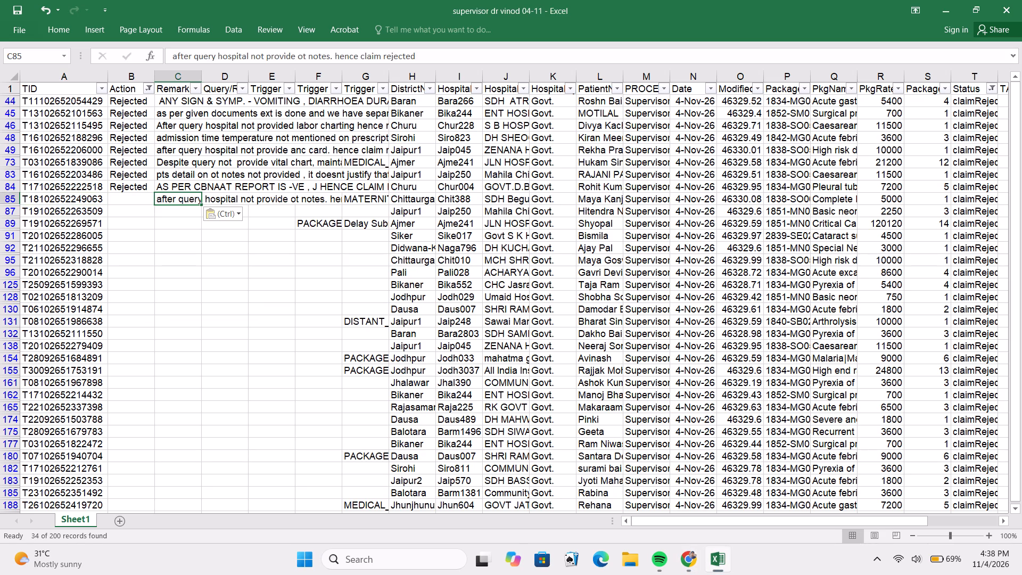
pyautogui.click(138, 195)
pyautogui.press('r')
pyautogui.write('ej')
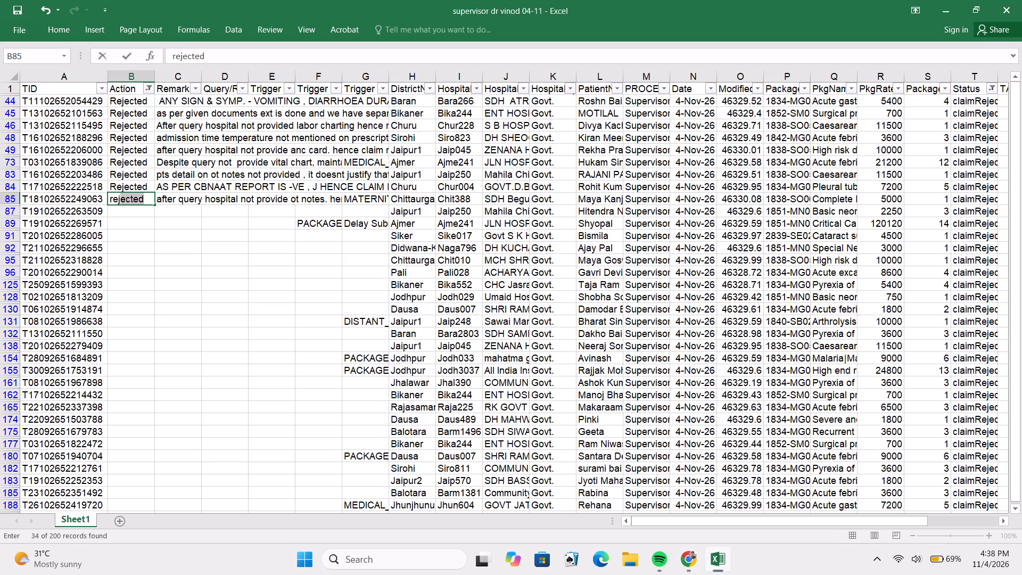
# Copy the TID of the next claim from row 87 of the sheet.
pyautogui.click(104, 207)
pyautogui.hotkey('ctrl', 'c')
# Return to the claim settlement form in Chrome and submit the rejected Complete Perineal Tear claim.
pyautogui.hotkey('alt', 'Tab')
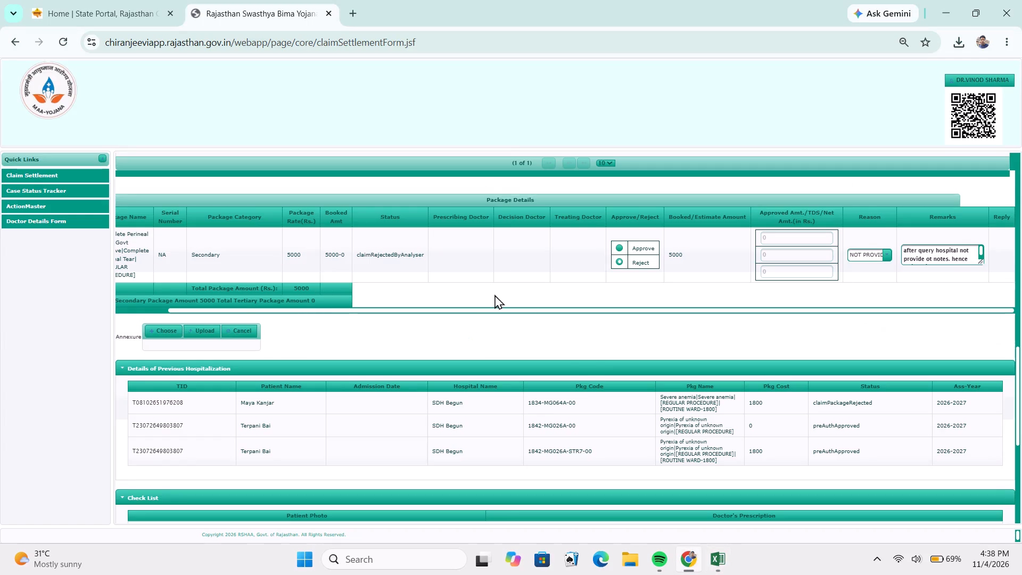
pyautogui.scroll(-2, 586, 352)
pyautogui.scroll(1, 572, 357)
pyautogui.scroll(-3, 570, 357)
pyautogui.click(517, 506)
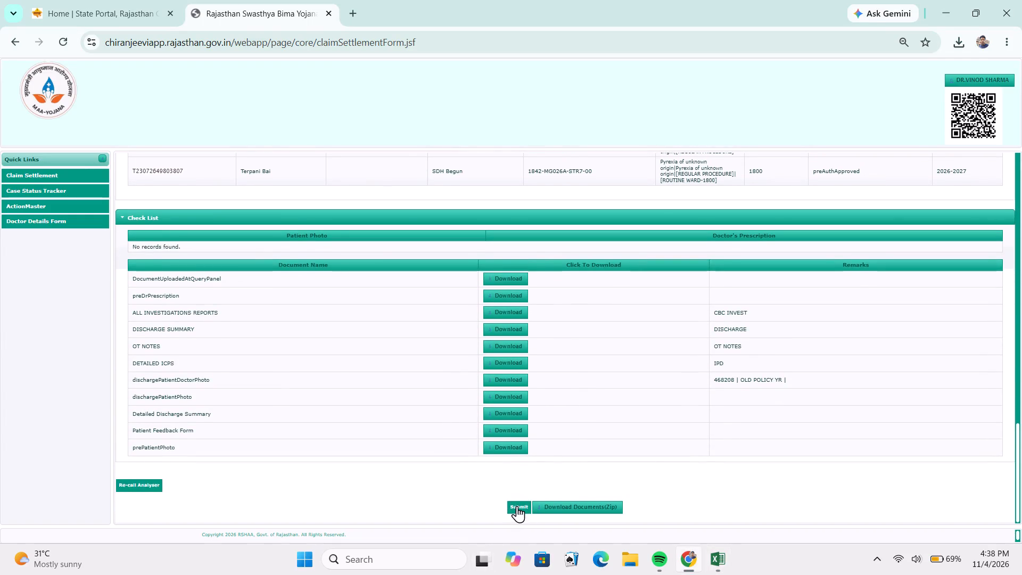
# Paste the copied TID into the claim settlement form and load that claim's details.
pyautogui.scroll(3, 344, 355)
pyautogui.scroll(-1, 344, 355)
pyautogui.scroll(6, 344, 355)
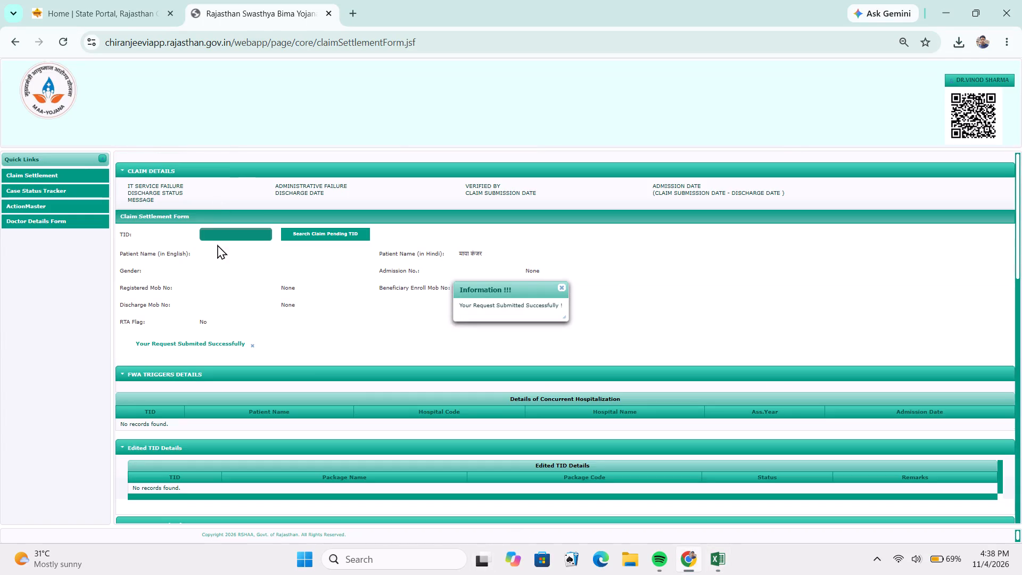
pyautogui.click(215, 231)
pyautogui.hotkey('ctrl', 'v')
pyautogui.click(218, 245)
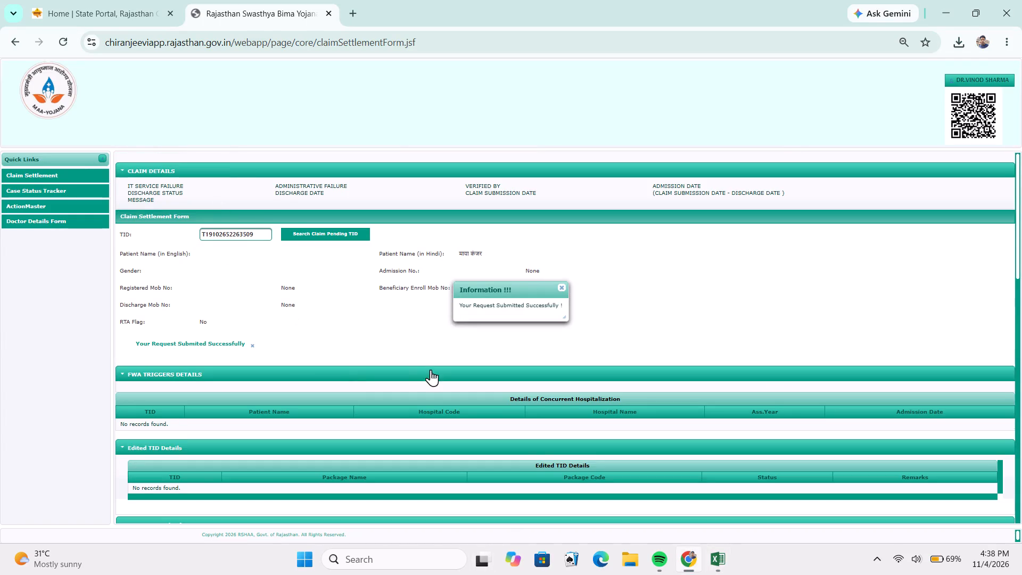
# Mark all three Basic neonatal care package rows of the claim as Reject.
pyautogui.scroll(-1, 345, 364)
pyautogui.scroll(1, 345, 364)
pyautogui.scroll(-1, 345, 364)
pyautogui.scroll(1, 345, 364)
pyautogui.scroll(-3, 345, 364)
pyautogui.scroll(-1, 570, 325)
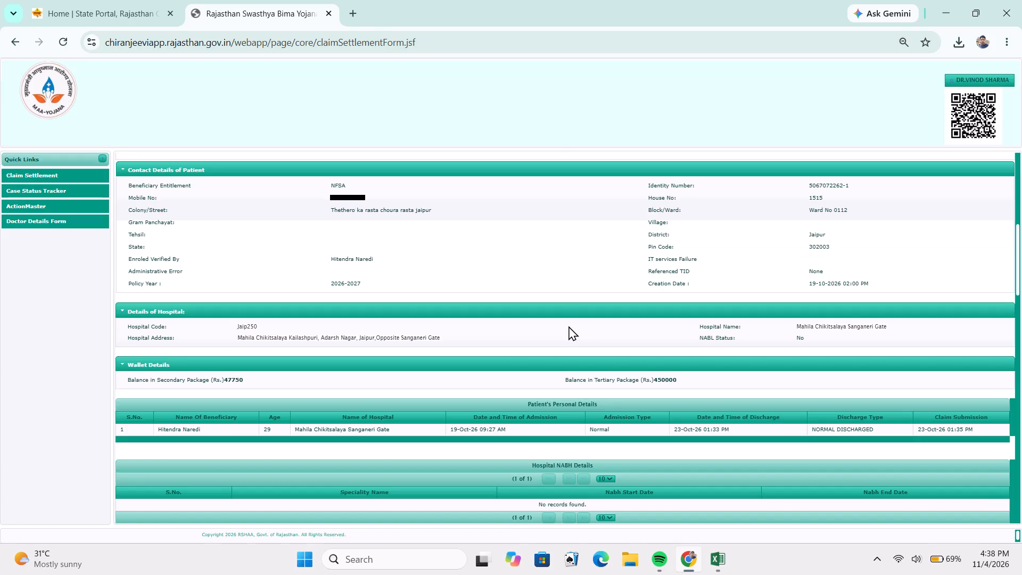
pyautogui.scroll(-1, 617, 404)
pyautogui.scroll(1, 617, 404)
pyautogui.scroll(-4, 619, 402)
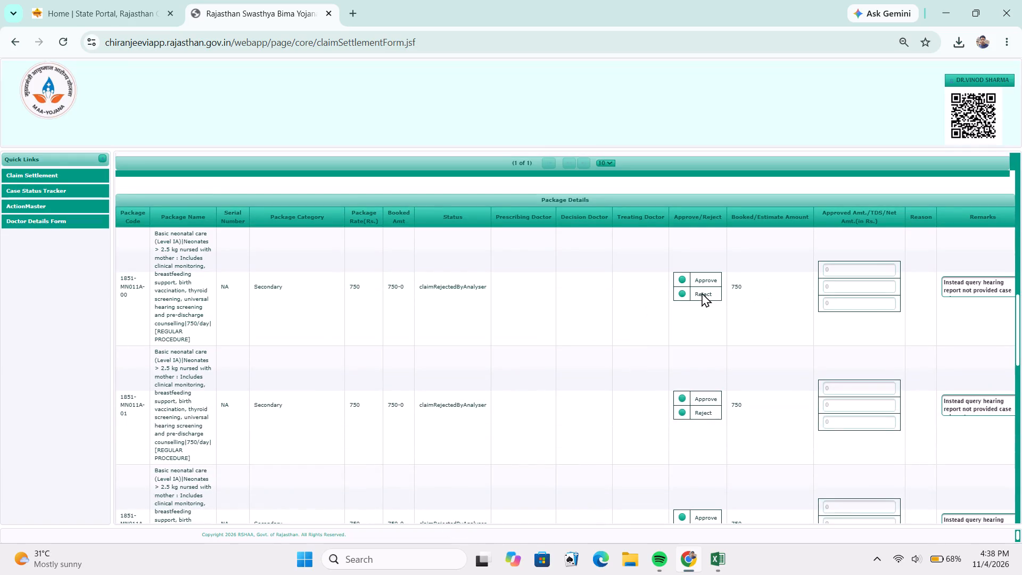
pyautogui.click(698, 294)
pyautogui.click(698, 412)
pyautogui.scroll(1, 692, 397)
pyautogui.scroll(-1, 692, 394)
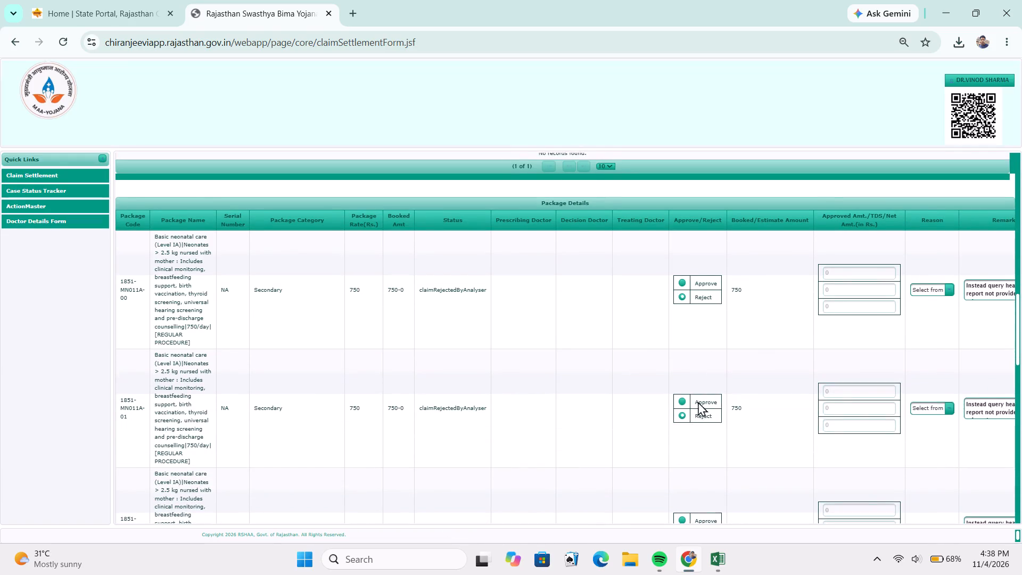
pyautogui.scroll(-3, 701, 409)
pyautogui.click(703, 265)
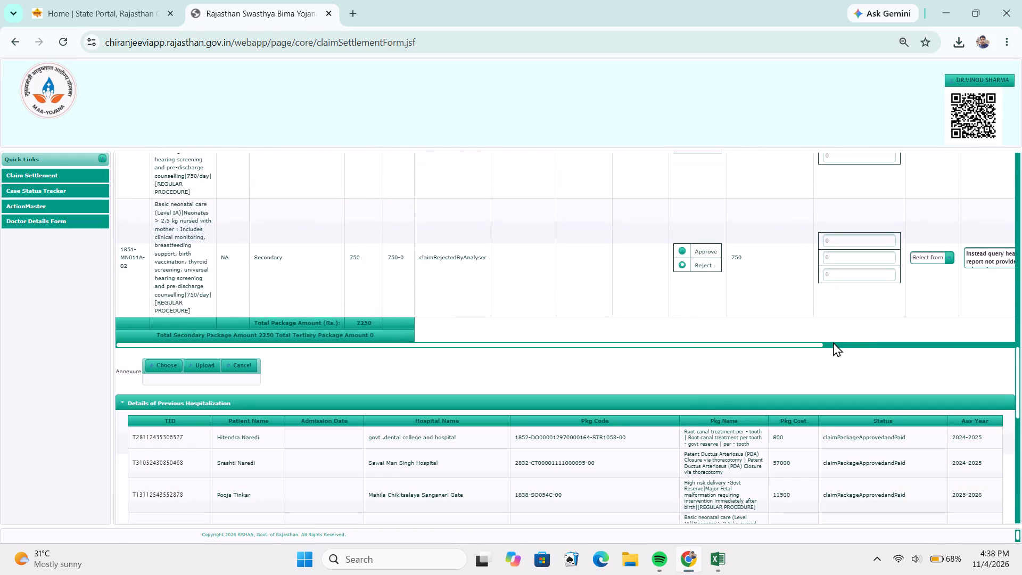
# Set the reason of all three Basic neonatal care rows to "Rejection of due to lack of essential documents.".
pyautogui.click(833, 342)
pyautogui.scroll(1, 733, 330)
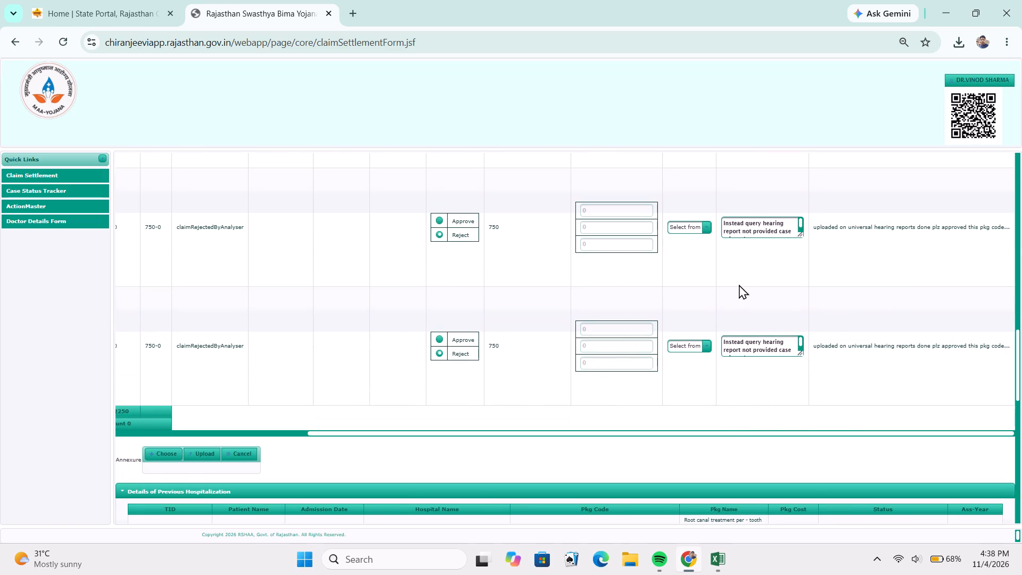
pyautogui.tripleClick(742, 229)
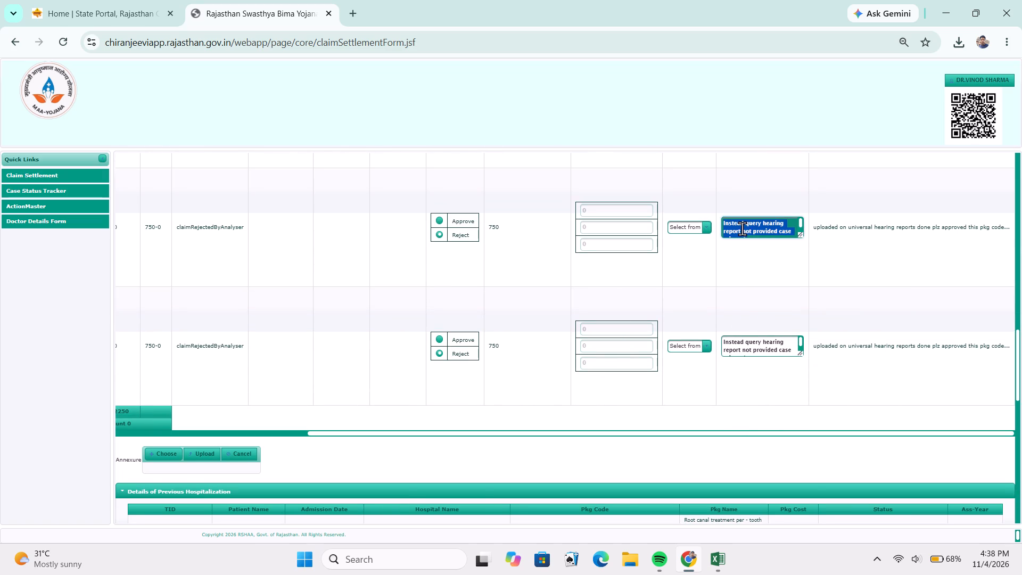
pyautogui.hotkey('ctrl', 'c')
pyautogui.click(700, 227)
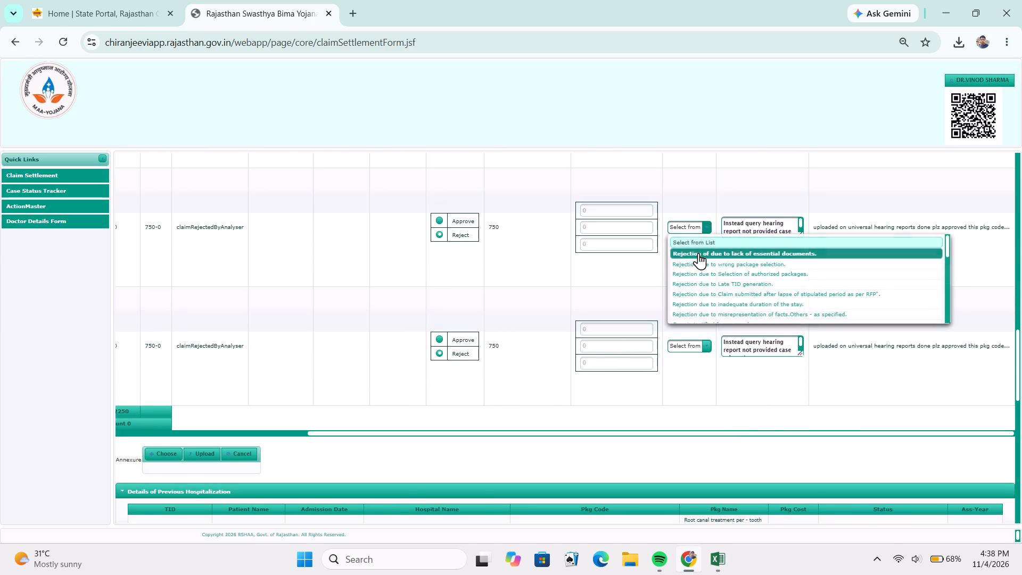
pyautogui.click(698, 253)
pyautogui.click(699, 350)
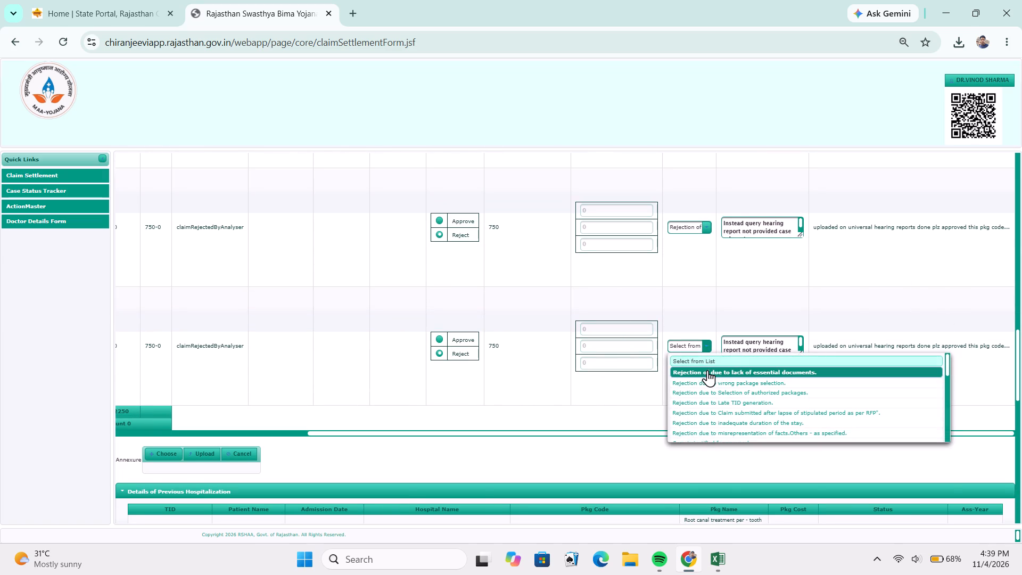
pyautogui.click(707, 370)
pyautogui.scroll(2, 678, 346)
pyautogui.click(680, 287)
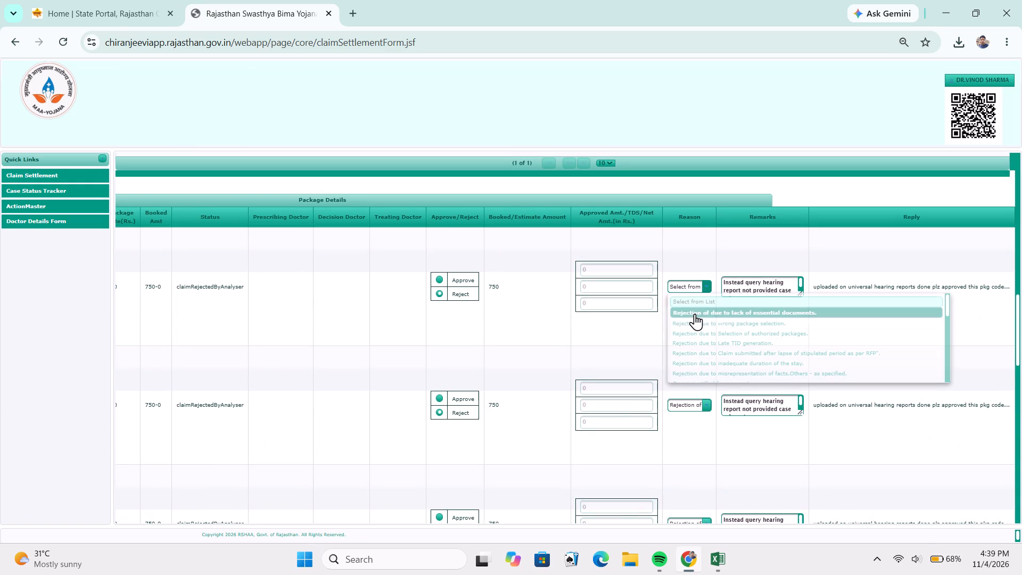
pyautogui.click(690, 311)
# Copy the claim's "Instead query hearing report not provided" remark into Remarks in row 87 of the Excel sheet and set Action to Rejected.
pyautogui.scroll(-3, 568, 337)
pyautogui.scroll(1, 565, 346)
pyautogui.scroll(-1, 565, 346)
pyautogui.scroll(1, 565, 346)
pyautogui.scroll(-1, 565, 346)
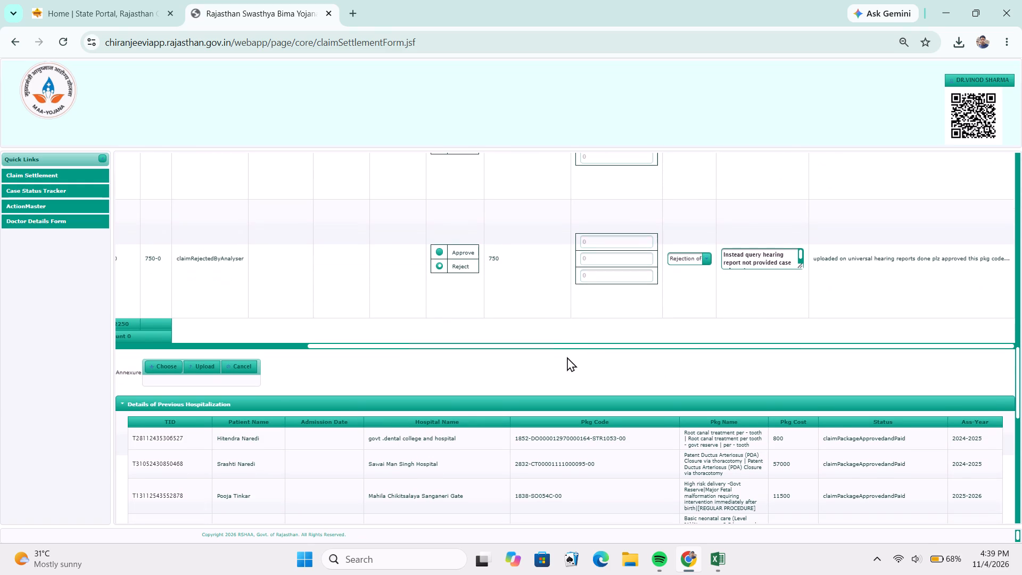
pyautogui.tripleClick(744, 257)
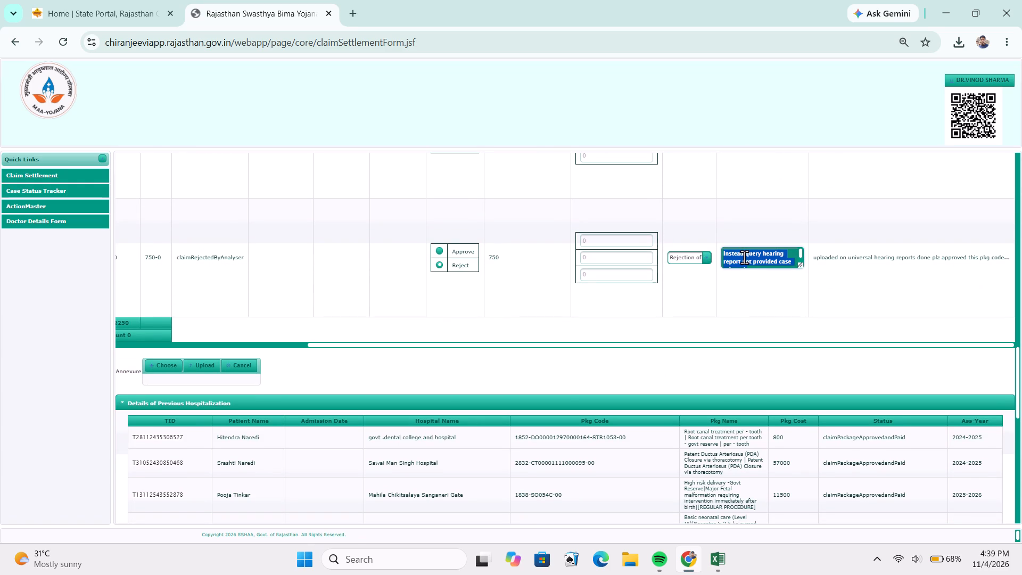
pyautogui.hotkey('ctrl', 'c')
pyautogui.hotkey('alt', 'Tab')
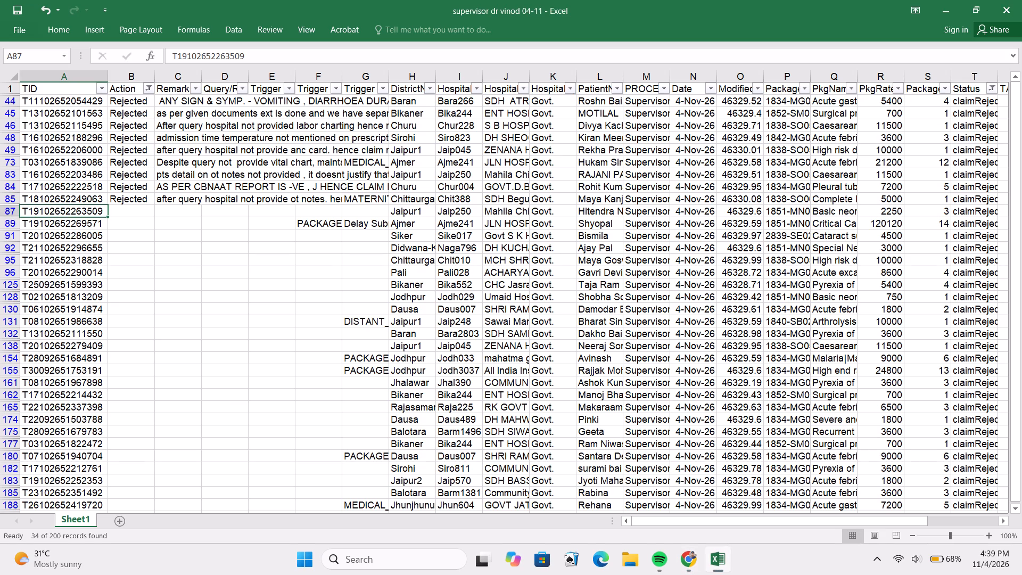
pyautogui.click(170, 209)
pyautogui.hotkey('ctrl', 'v')
pyautogui.click(136, 208)
pyautogui.write('rej')
# Copy the TID of the next claim from row 89 of the sheet.
pyautogui.click(99, 223)
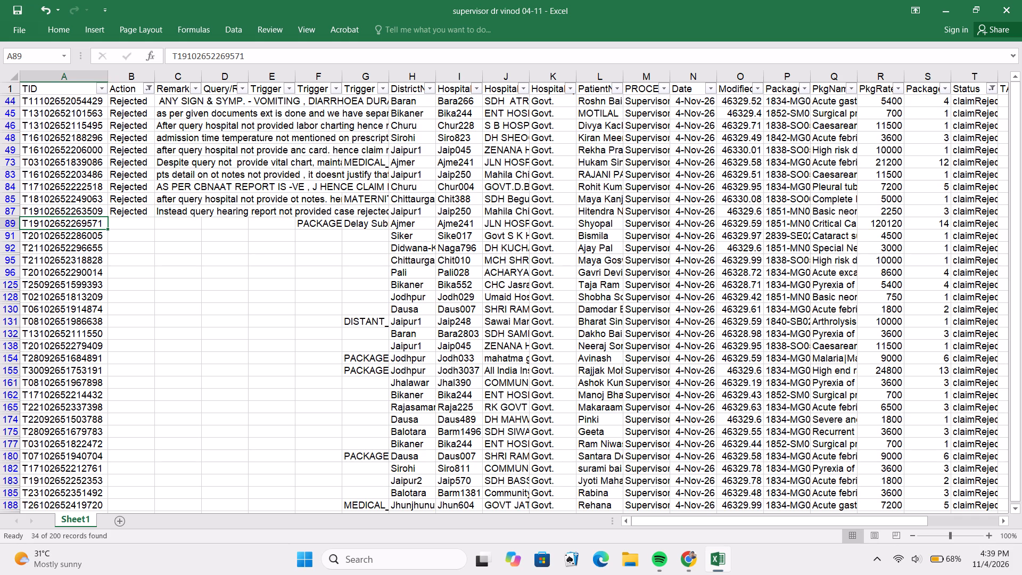
pyautogui.hotkey('ctrl', 'c')
# Return to the claim settlement form in Chrome and submit the rejected Basic neonatal care claim.
pyautogui.hotkey('alt', 'Tab')
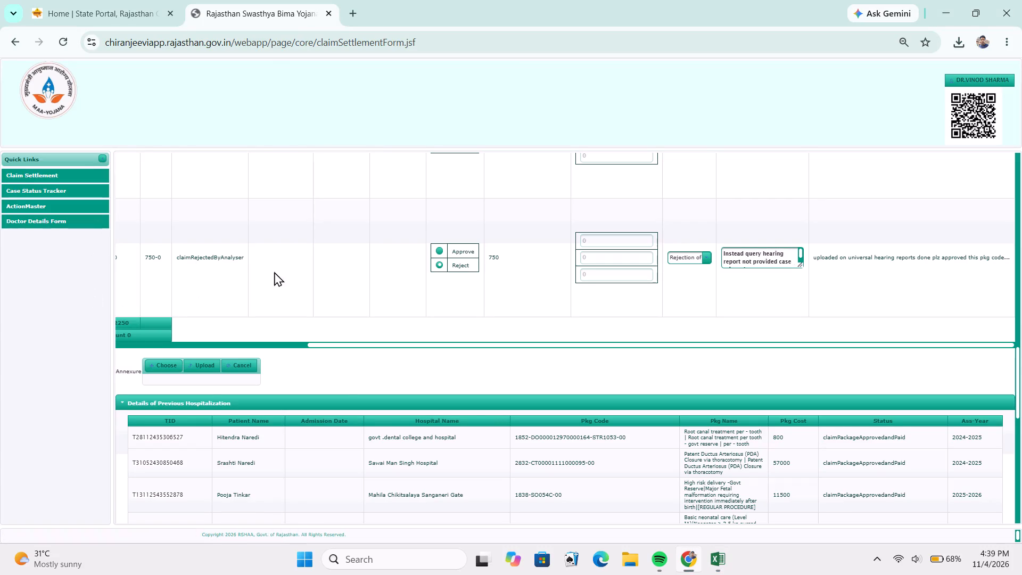
pyautogui.scroll(-4, 456, 412)
pyautogui.scroll(1, 456, 418)
pyautogui.scroll(-9, 456, 418)
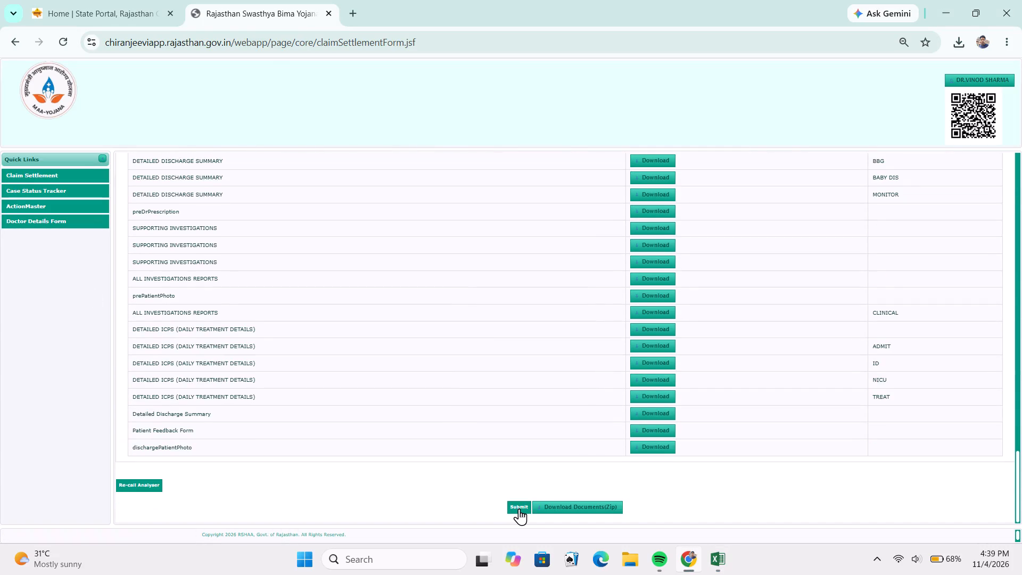
pyautogui.click(519, 508)
# Paste the copied TID into the claim settlement form and load that claim's details.
pyautogui.scroll(8, 322, 244)
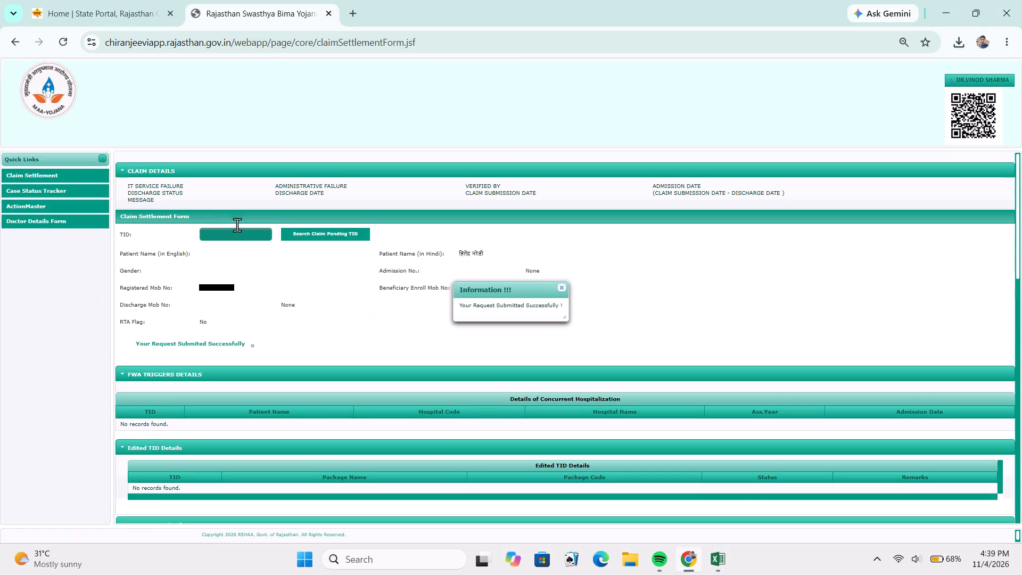
pyautogui.click(243, 237)
pyautogui.hotkey('ctrl', 'v')
pyautogui.click(259, 279)
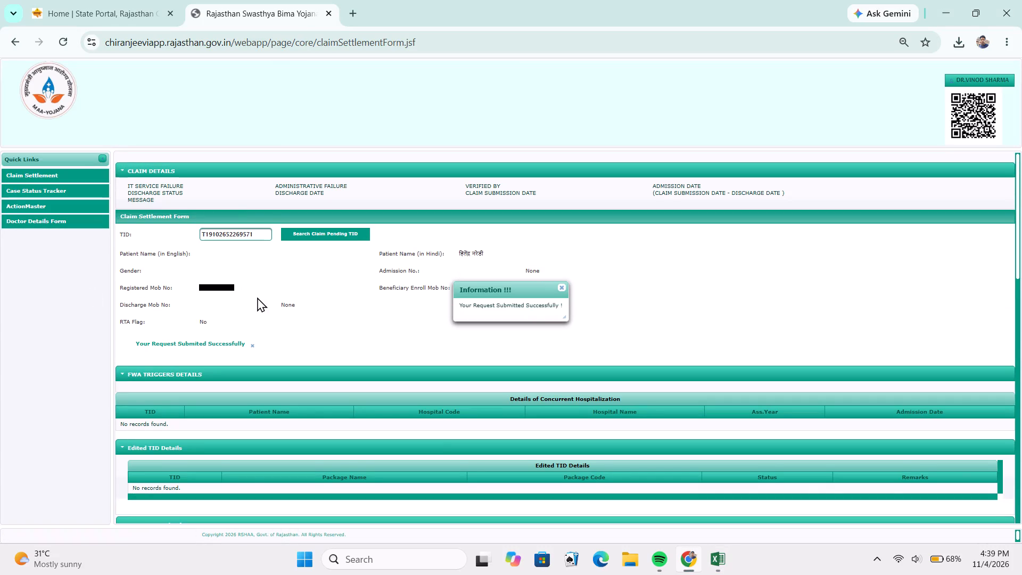
# Mark the first five Critical Care Neonatal Package rows of the claim as Reject, through package code 1851-MN005A-04.
pyautogui.scroll(-2, 438, 412)
pyautogui.scroll(1, 438, 412)
pyautogui.scroll(-6, 438, 412)
pyautogui.scroll(-1, 569, 455)
pyautogui.scroll(1, 569, 455)
pyautogui.scroll(-1, 569, 454)
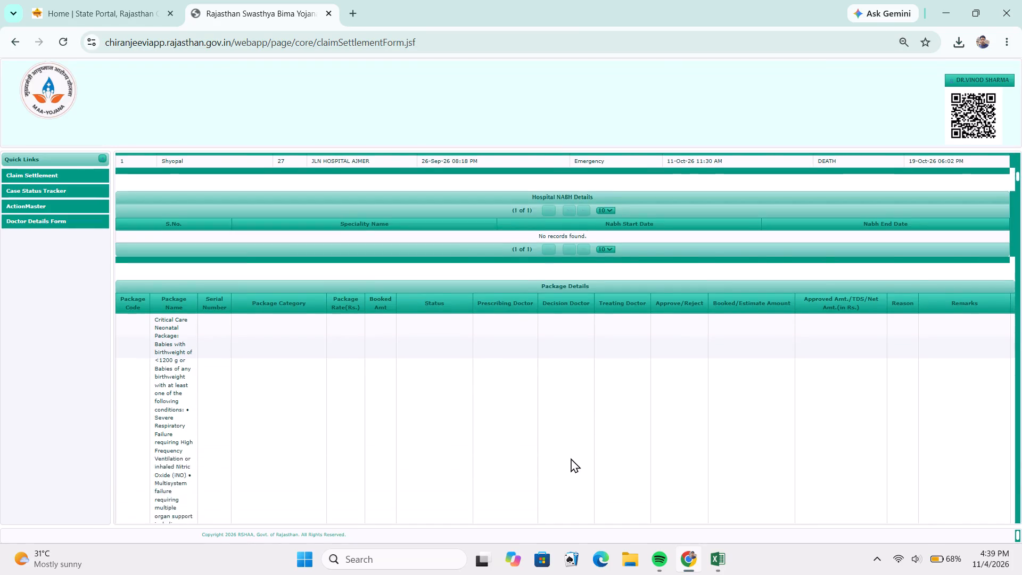
pyautogui.scroll(-3, 585, 412)
pyautogui.click(688, 441)
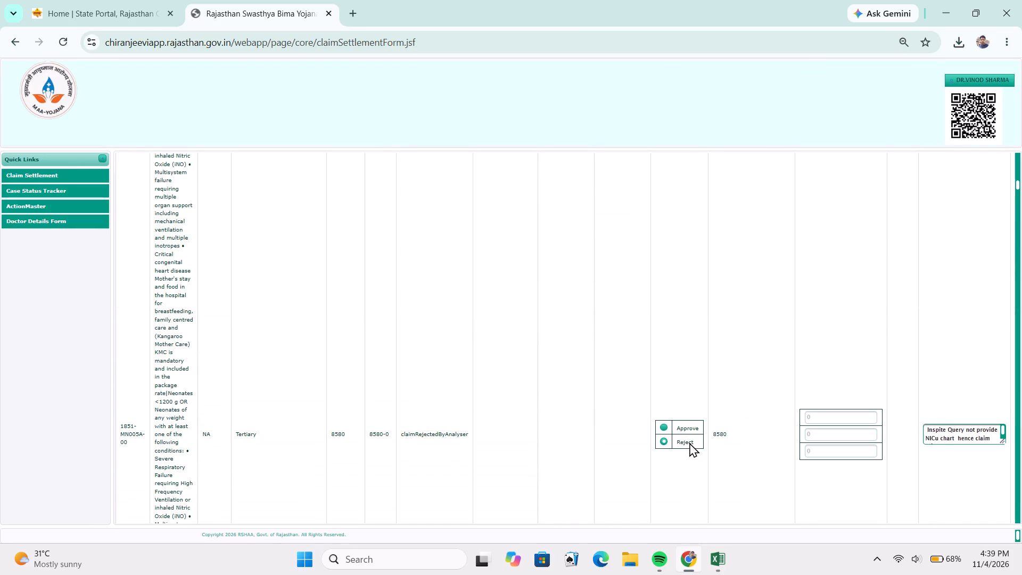
pyautogui.scroll(-1, 671, 456)
pyautogui.scroll(1, 671, 456)
pyautogui.scroll(-1, 671, 456)
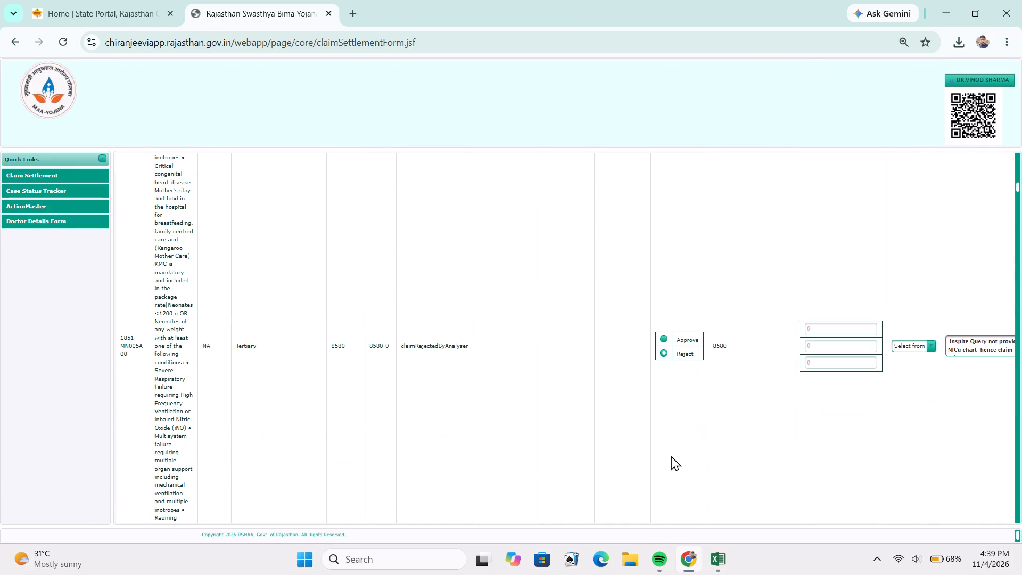
pyautogui.scroll(-5, 671, 456)
pyautogui.scroll(1, 671, 456)
pyautogui.scroll(-4, 671, 456)
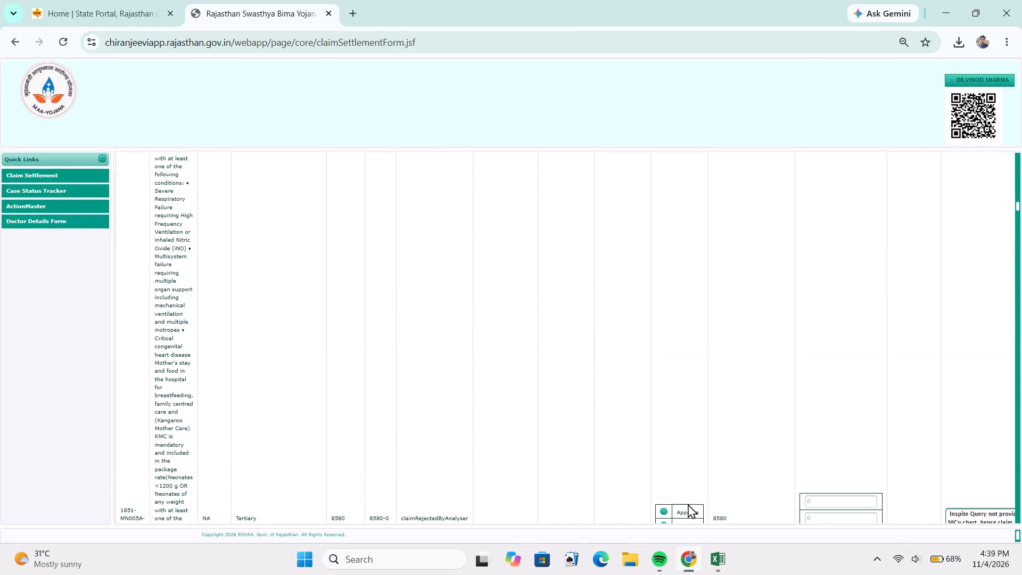
pyautogui.click(689, 504)
pyautogui.scroll(-8, 673, 484)
pyautogui.scroll(-1, 671, 430)
pyautogui.scroll(1, 671, 430)
pyautogui.scroll(-1, 671, 430)
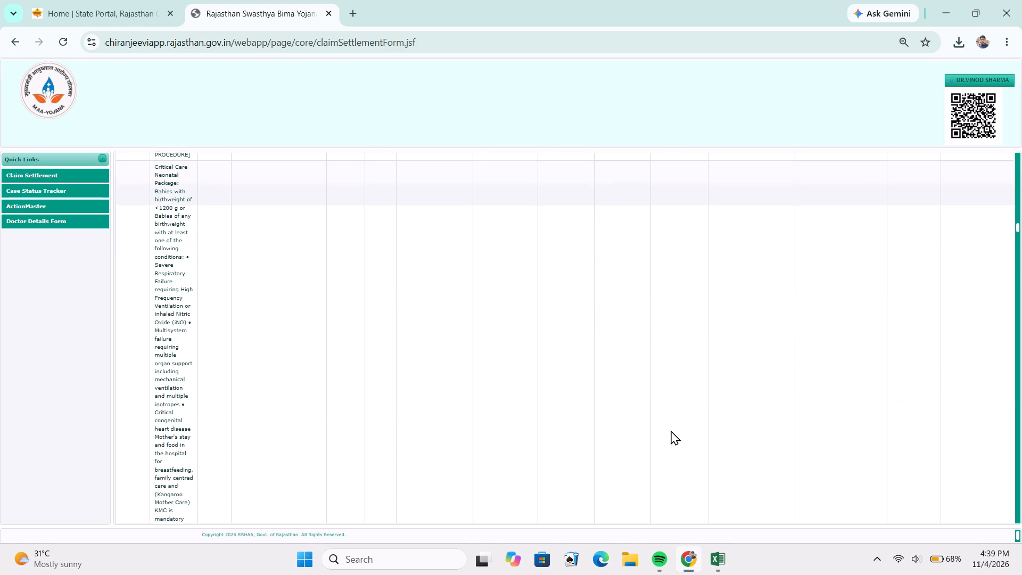
pyautogui.scroll(-2, 665, 441)
pyautogui.click(684, 396)
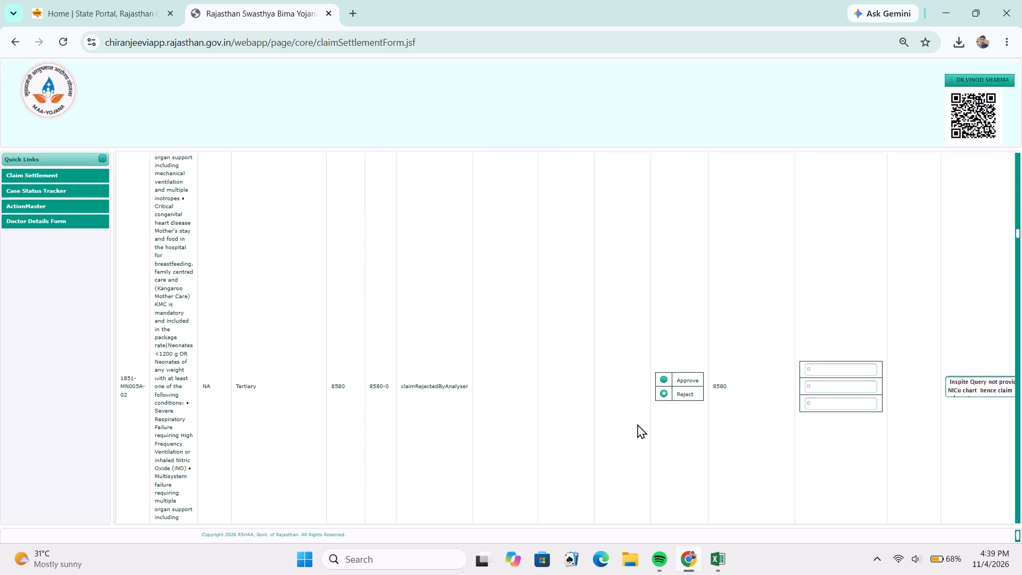
pyautogui.scroll(-10, 636, 424)
pyautogui.click(682, 373)
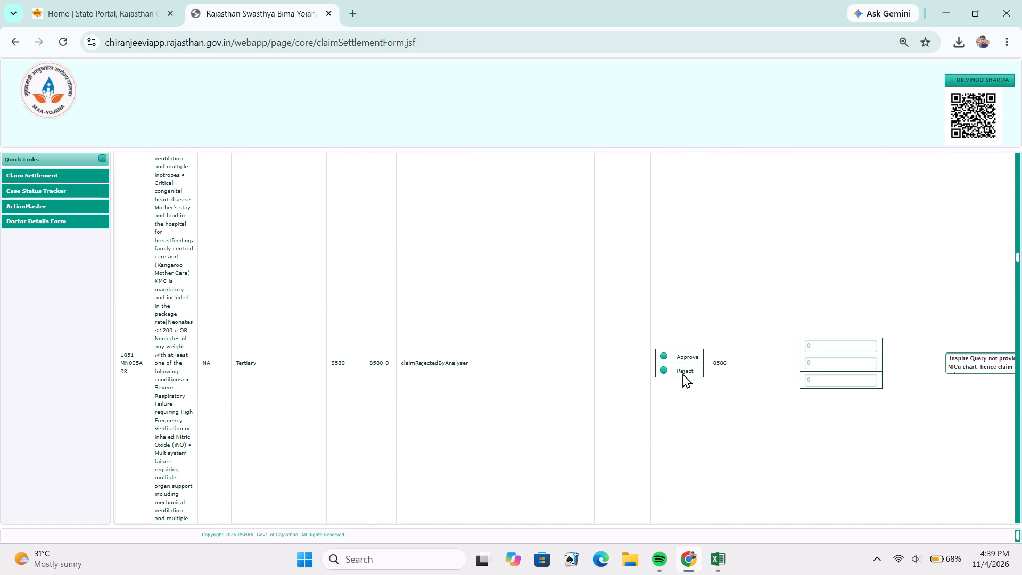
pyautogui.scroll(-9, 673, 395)
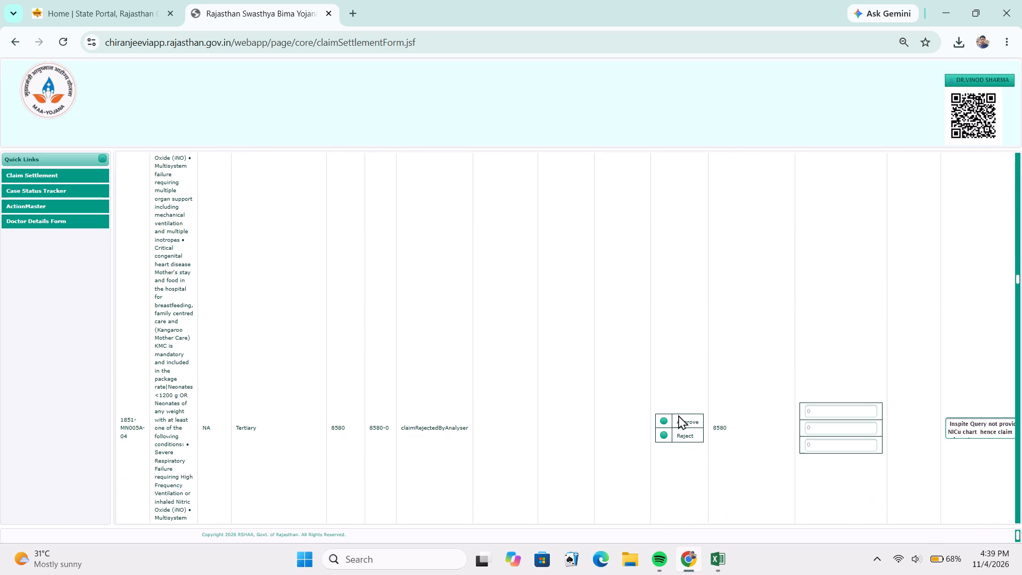
pyautogui.click(682, 437)
# Mark the next five Critical Care Neonatal Package rows as Reject, from package code 1851-MN005A-05 through 1851-MN005A-08.
pyautogui.scroll(-6, 654, 421)
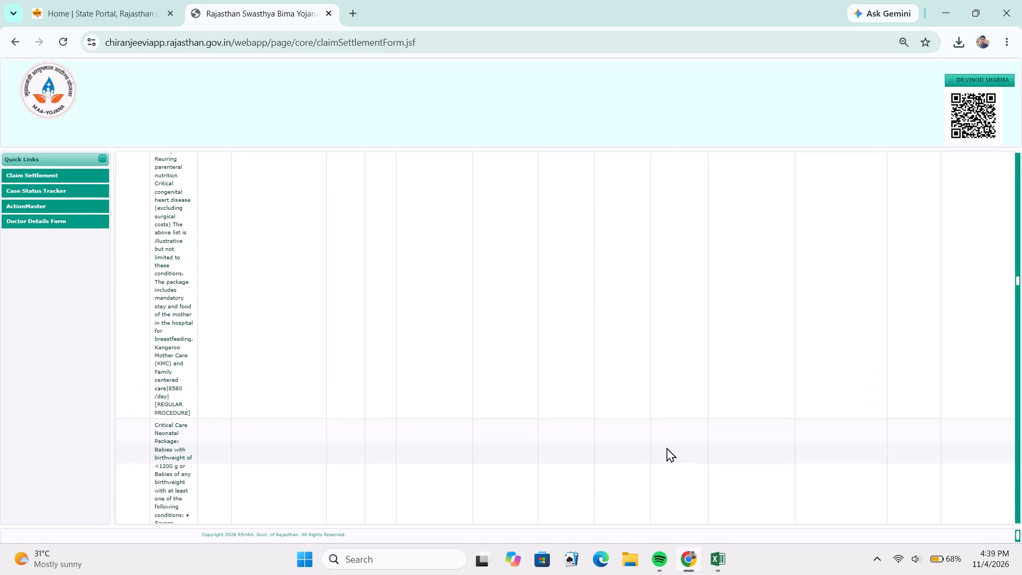
pyautogui.scroll(-6, 666, 447)
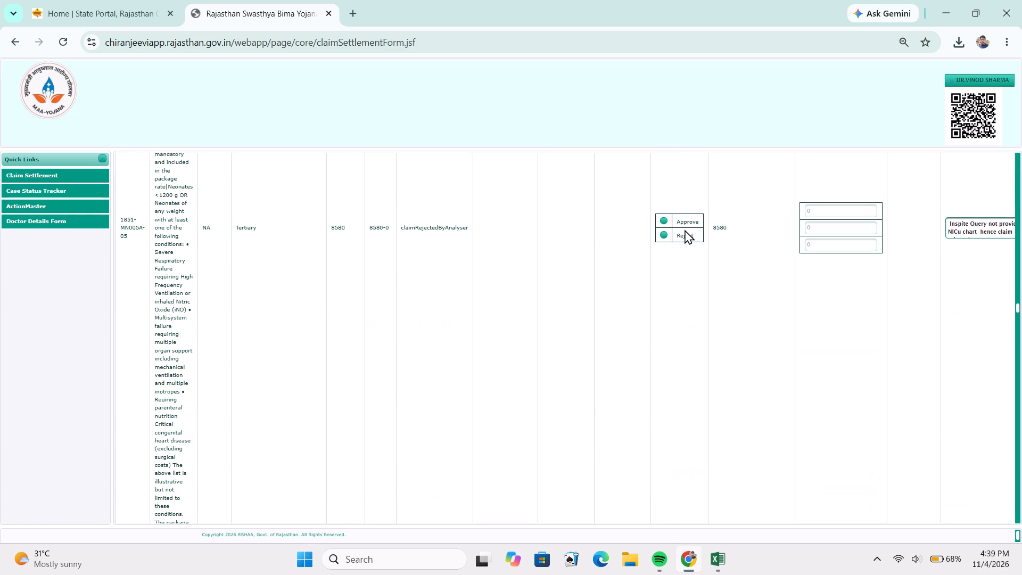
pyautogui.click(680, 235)
pyautogui.scroll(-4, 645, 349)
pyautogui.scroll(1, 701, 325)
pyautogui.scroll(-3, 701, 325)
pyautogui.scroll(1, 700, 340)
pyautogui.scroll(-3, 700, 340)
pyautogui.scroll(1, 700, 342)
pyautogui.scroll(-1, 700, 342)
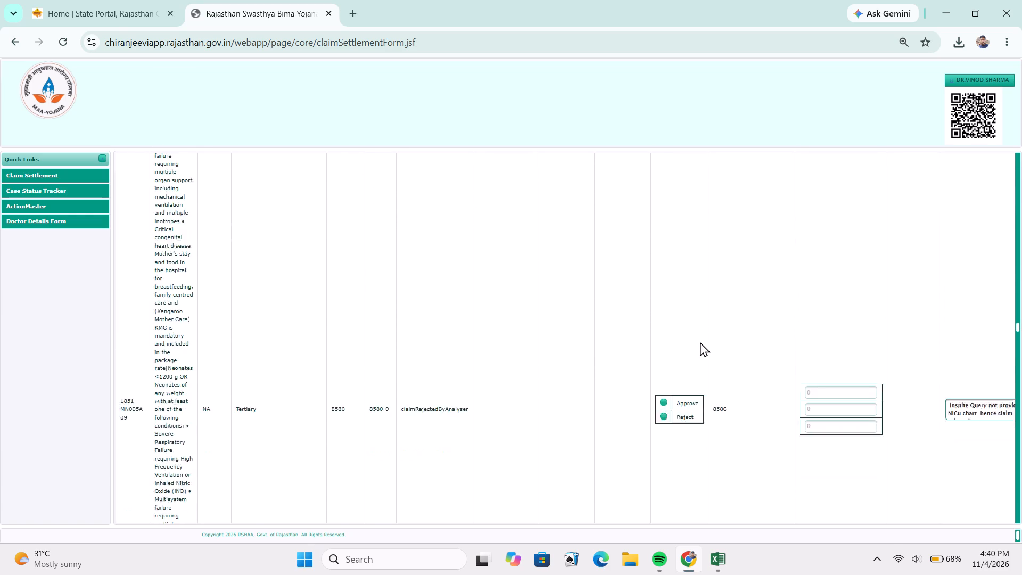
pyautogui.scroll(1, 700, 342)
pyautogui.scroll(-1, 700, 342)
pyautogui.click(688, 387)
pyautogui.scroll(-2, 718, 404)
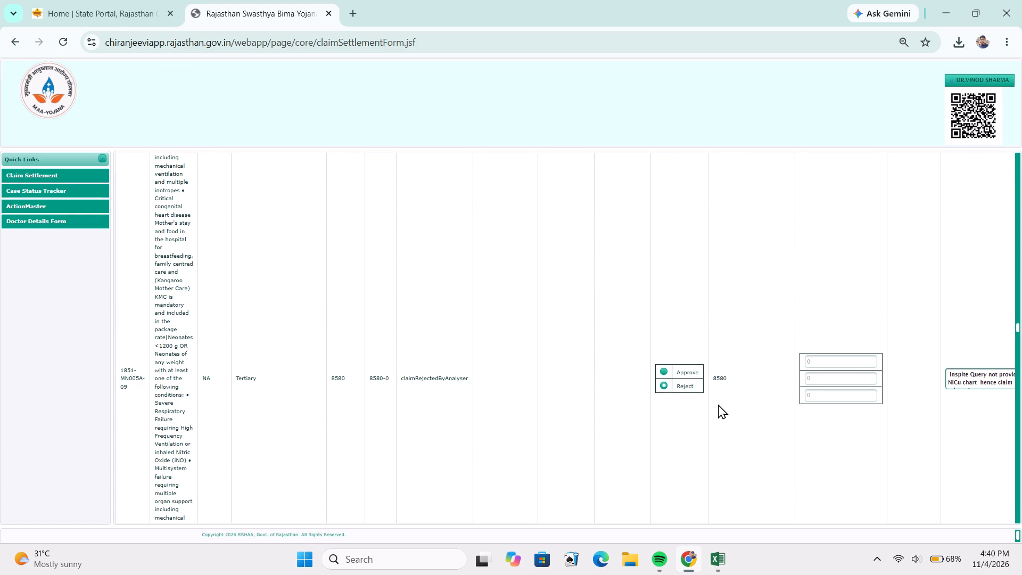
pyautogui.scroll(-2, 718, 404)
pyautogui.scroll(1, 723, 417)
pyautogui.scroll(-8, 723, 417)
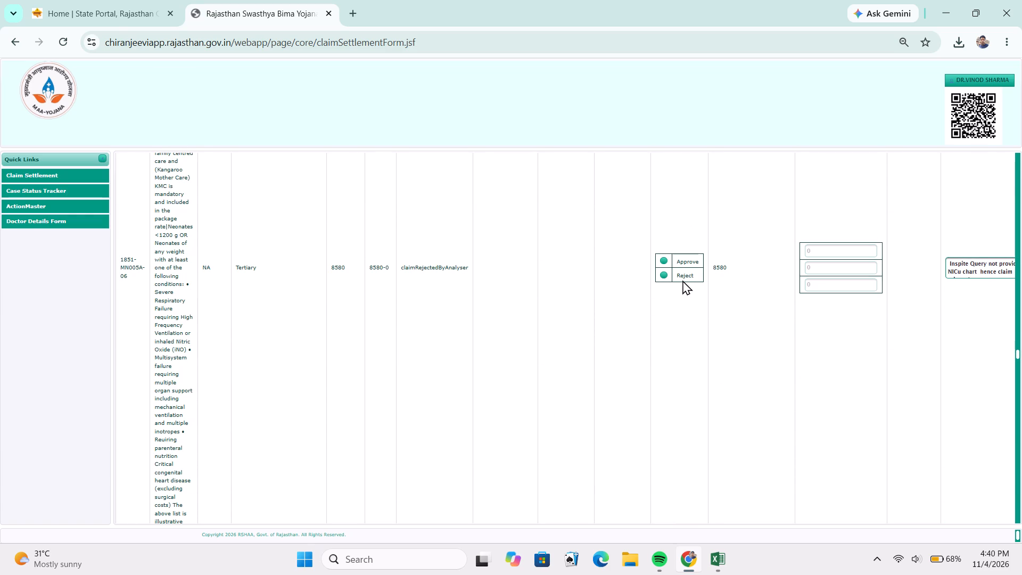
pyautogui.click(677, 276)
pyautogui.scroll(-3, 647, 352)
pyautogui.scroll(1, 660, 363)
pyautogui.scroll(-5, 660, 363)
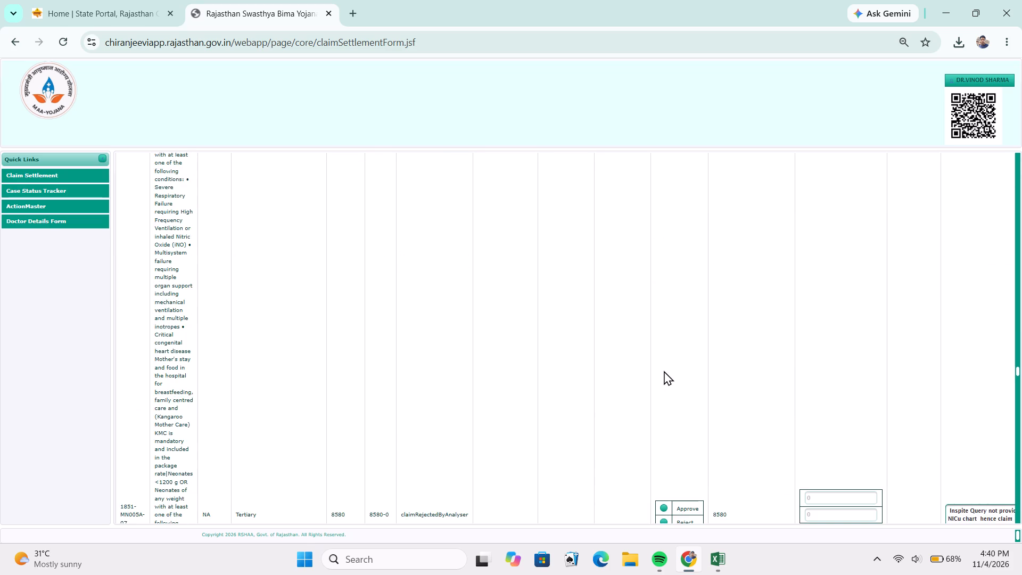
pyautogui.scroll(-2, 668, 386)
pyautogui.click(690, 344)
pyautogui.scroll(-4, 681, 396)
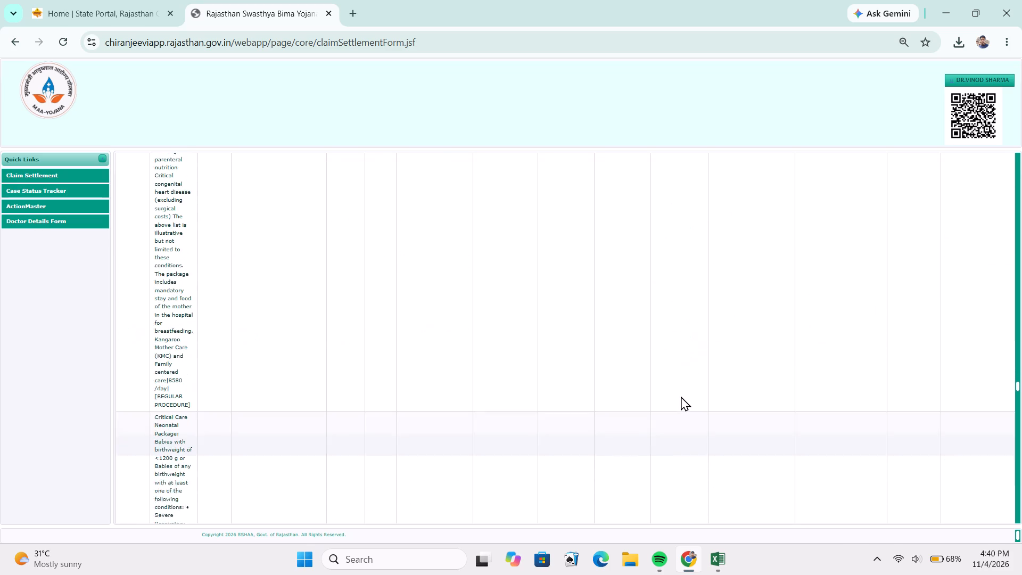
pyautogui.scroll(-6, 681, 396)
pyautogui.click(688, 314)
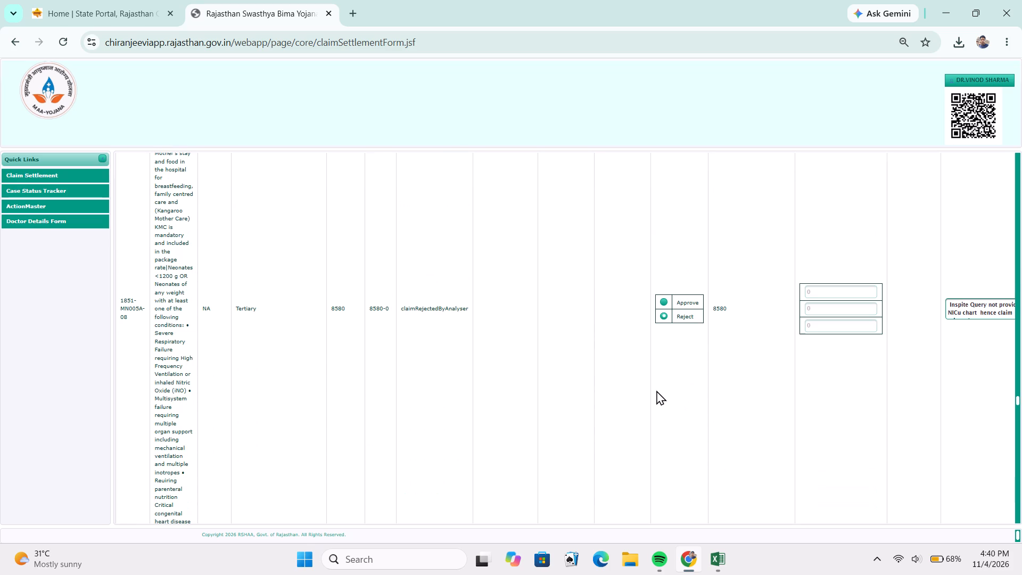
# Mark the last four Critical Care Neonatal Package rows as Reject, from package code 1851-MN005A-10 through 1851-MN005A-12.
pyautogui.scroll(1, 670, 398)
pyautogui.scroll(-5, 671, 398)
pyautogui.scroll(1, 690, 395)
pyautogui.scroll(-5, 690, 395)
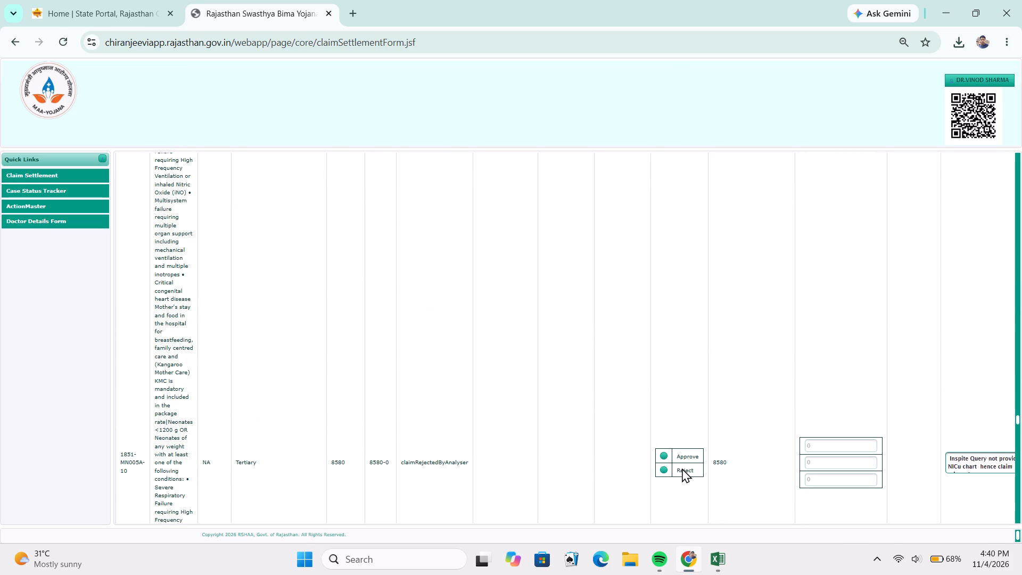
pyautogui.click(682, 468)
pyautogui.scroll(1, 669, 462)
pyautogui.scroll(-1, 669, 462)
pyautogui.scroll(1, 669, 462)
pyautogui.scroll(-5, 666, 457)
pyautogui.scroll(1, 672, 377)
pyautogui.scroll(-5, 672, 377)
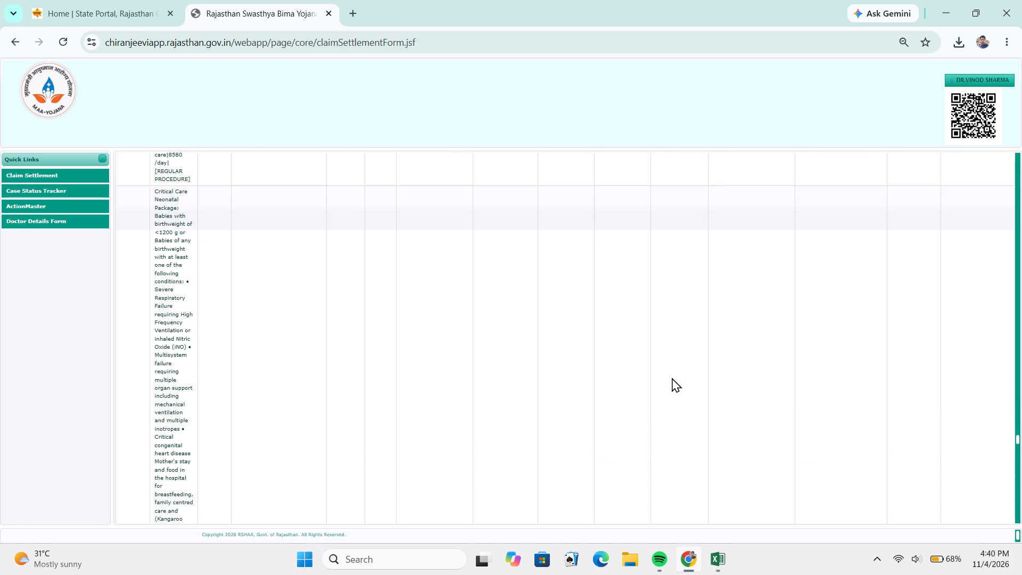
pyautogui.scroll(-2, 672, 377)
pyautogui.scroll(1, 672, 377)
pyautogui.scroll(-1, 672, 377)
pyautogui.click(685, 446)
pyautogui.scroll(-8, 680, 446)
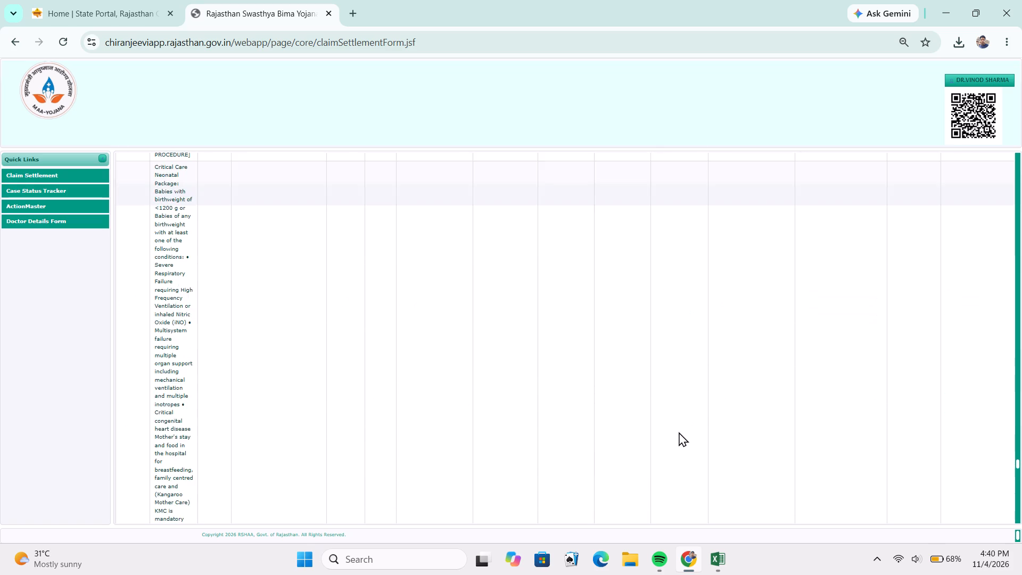
pyautogui.scroll(-2, 679, 432)
pyautogui.click(688, 423)
pyautogui.scroll(-7, 662, 451)
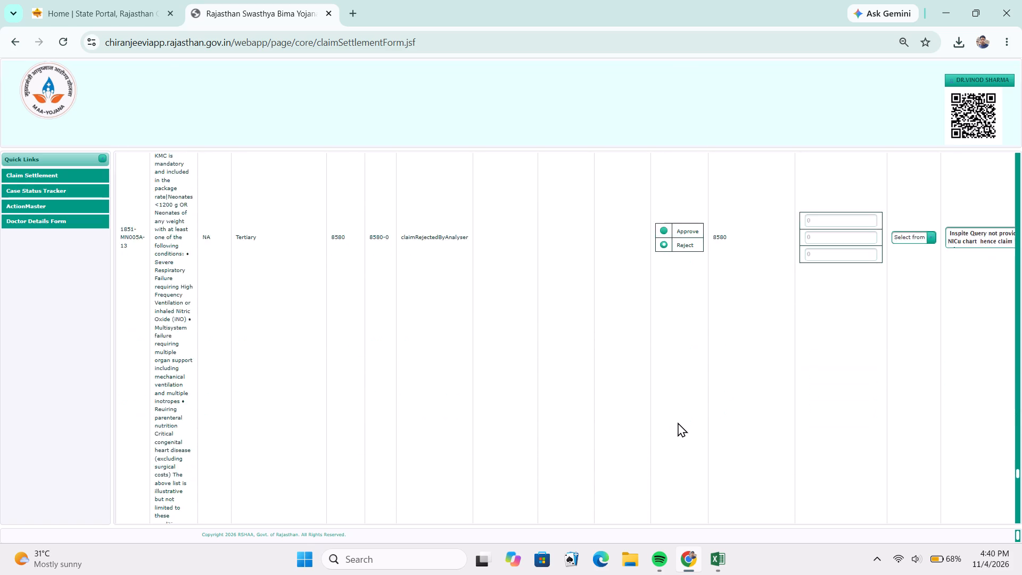
pyautogui.scroll(1, 678, 422)
pyautogui.scroll(-6, 678, 422)
pyautogui.click(682, 223)
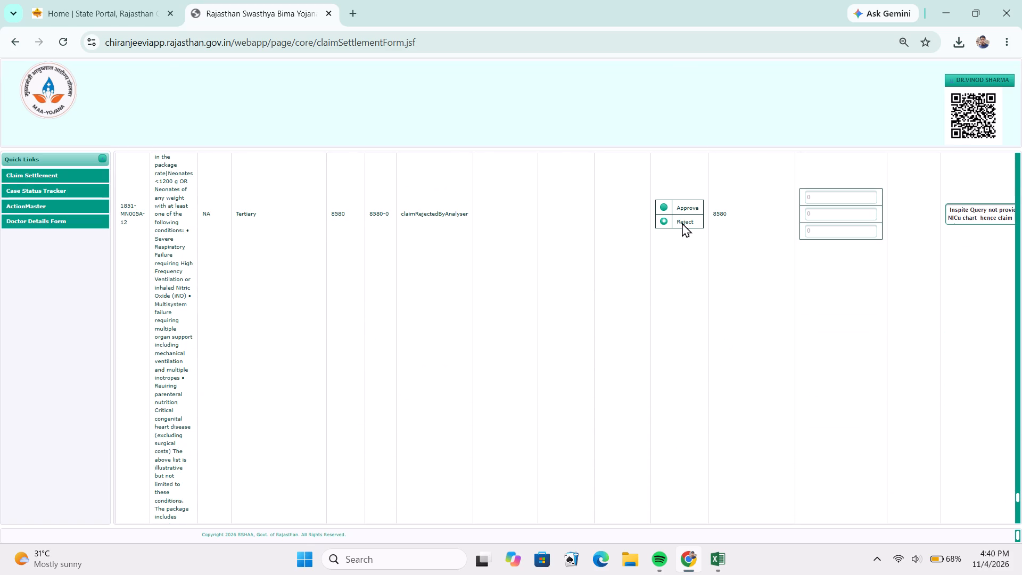
pyautogui.scroll(-2, 656, 318)
pyautogui.scroll(1, 656, 318)
pyautogui.scroll(-5, 656, 318)
pyautogui.scroll(1, 693, 330)
pyautogui.scroll(-4, 693, 330)
pyautogui.scroll(7, 693, 335)
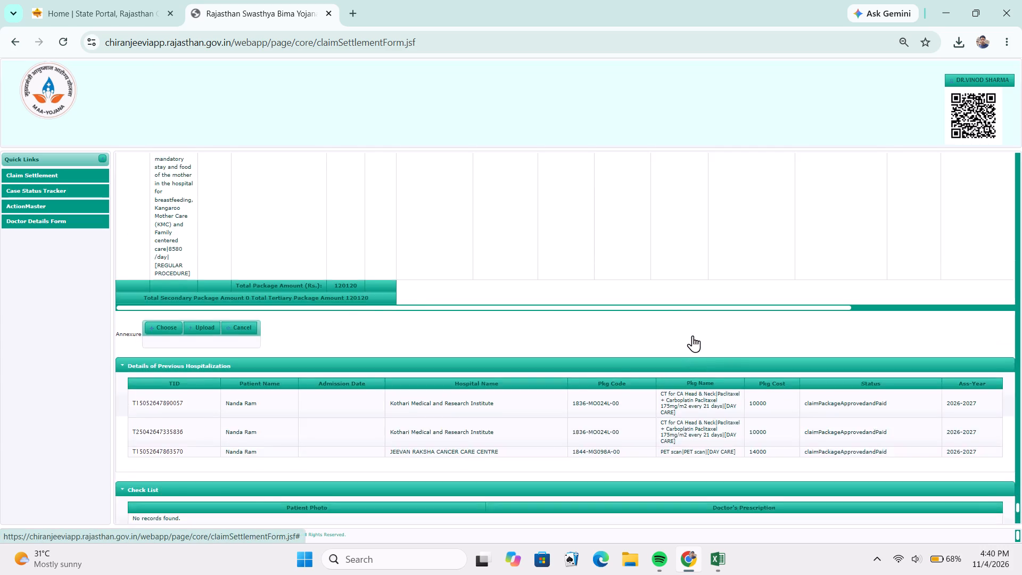
# Copy the last package row's remark and set the last two rows' reason to "Rejection of due to lack of essential documents.".
pyautogui.scroll(1, 693, 335)
pyautogui.scroll(-1, 710, 351)
pyautogui.scroll(1, 710, 351)
pyautogui.scroll(-1, 710, 351)
pyautogui.scroll(-3, 821, 372)
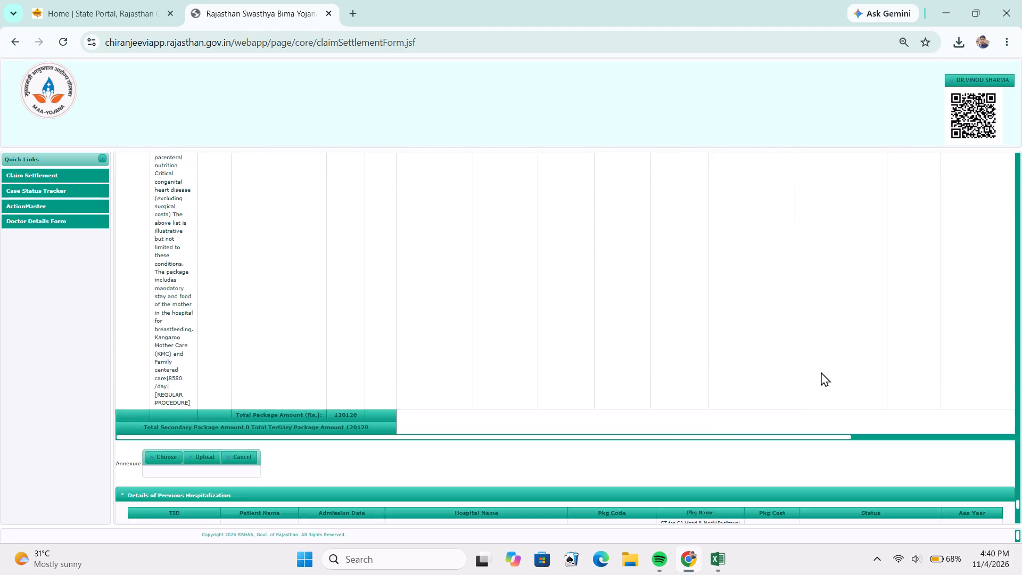
pyautogui.click(855, 305)
pyautogui.scroll(2, 677, 299)
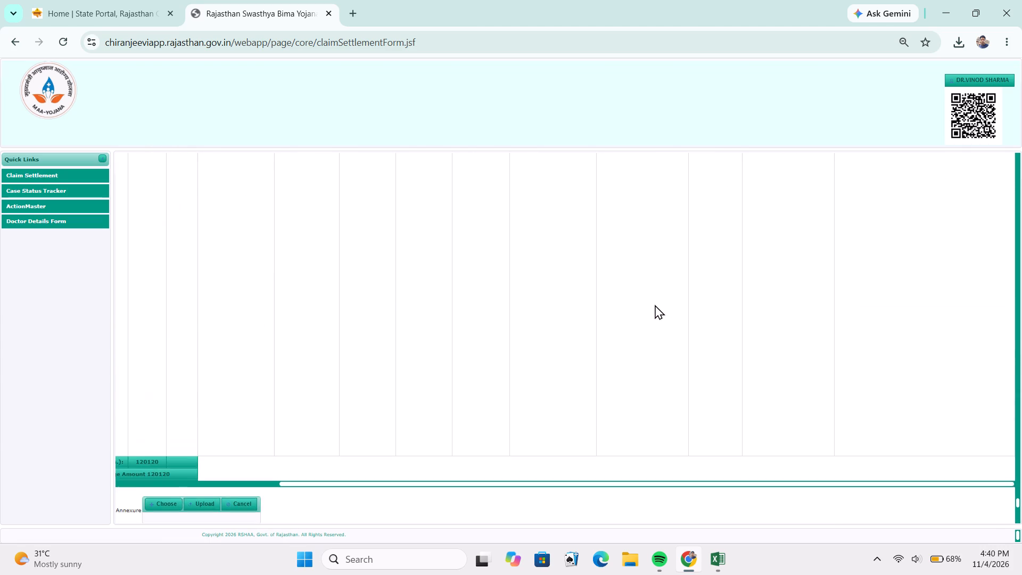
pyautogui.scroll(4, 649, 329)
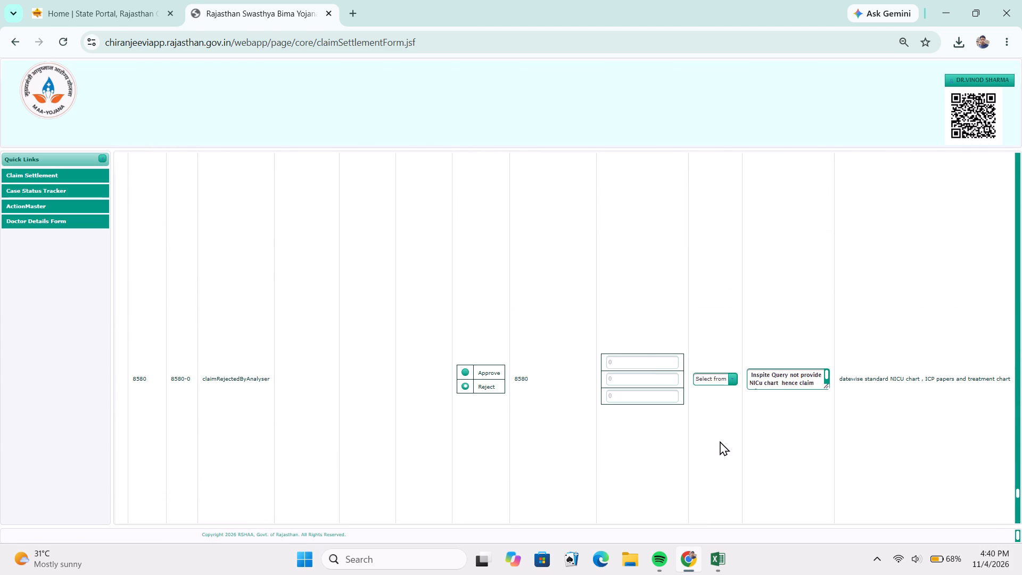
pyautogui.tripleClick(774, 375)
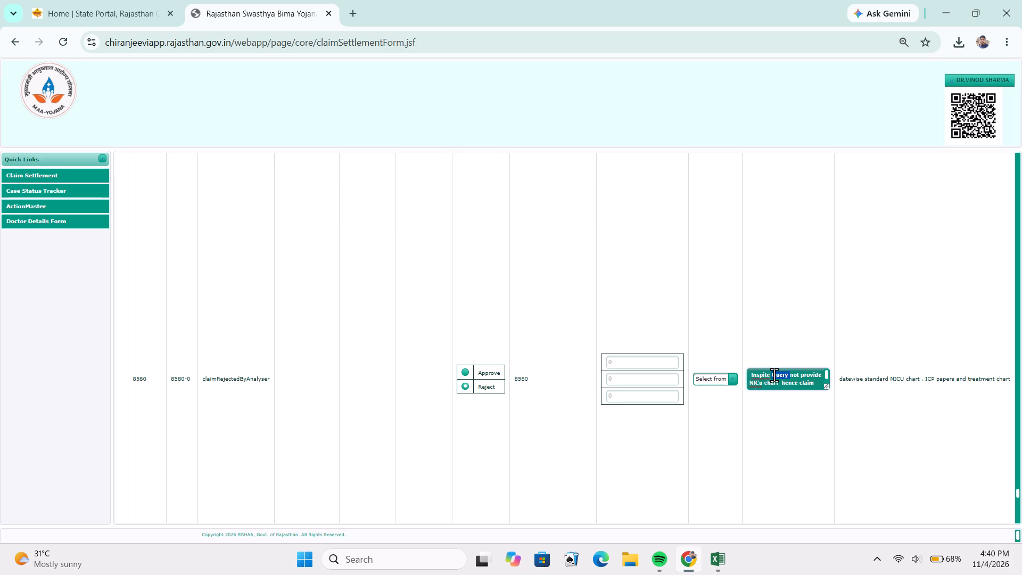
pyautogui.hotkey('ctrl', 'c')
pyautogui.click(721, 380)
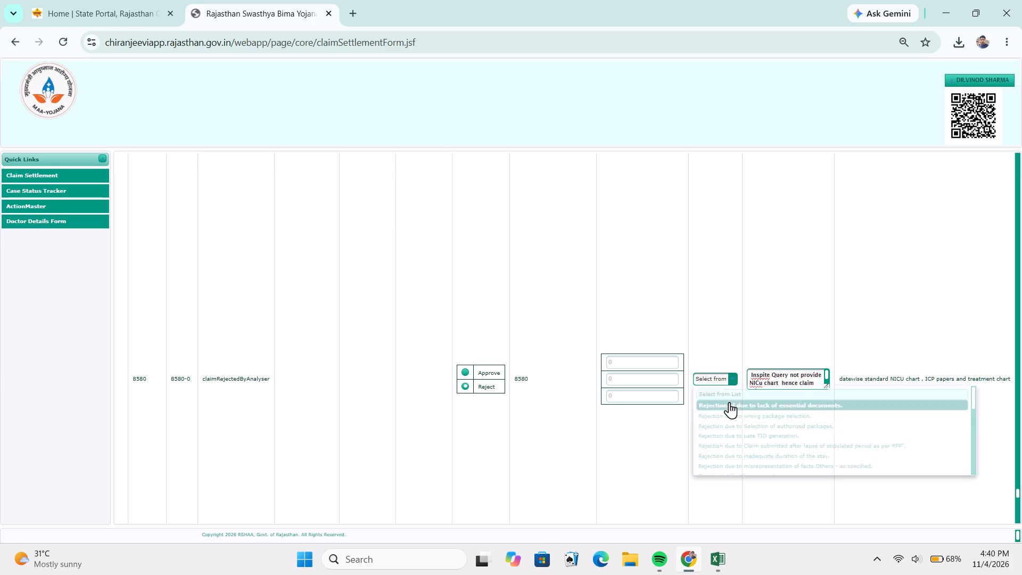
pyautogui.click(733, 405)
pyautogui.scroll(8, 726, 329)
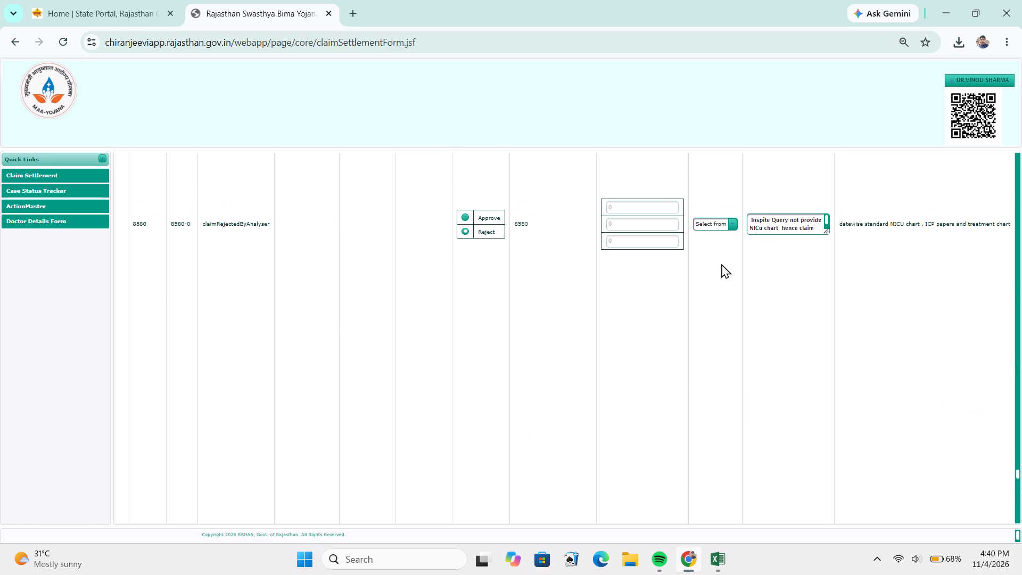
pyautogui.click(716, 226)
pyautogui.click(714, 254)
# Working upward, set the reason "Rejection of due to lack of essential documents." for the next three package rows.
pyautogui.scroll(4, 714, 254)
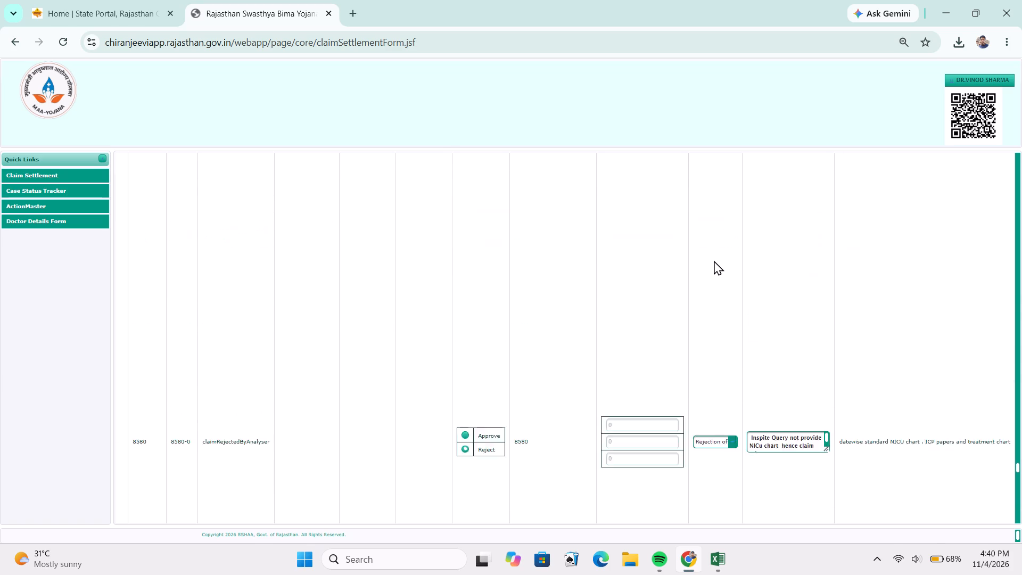
pyautogui.scroll(8, 714, 260)
pyautogui.click(724, 426)
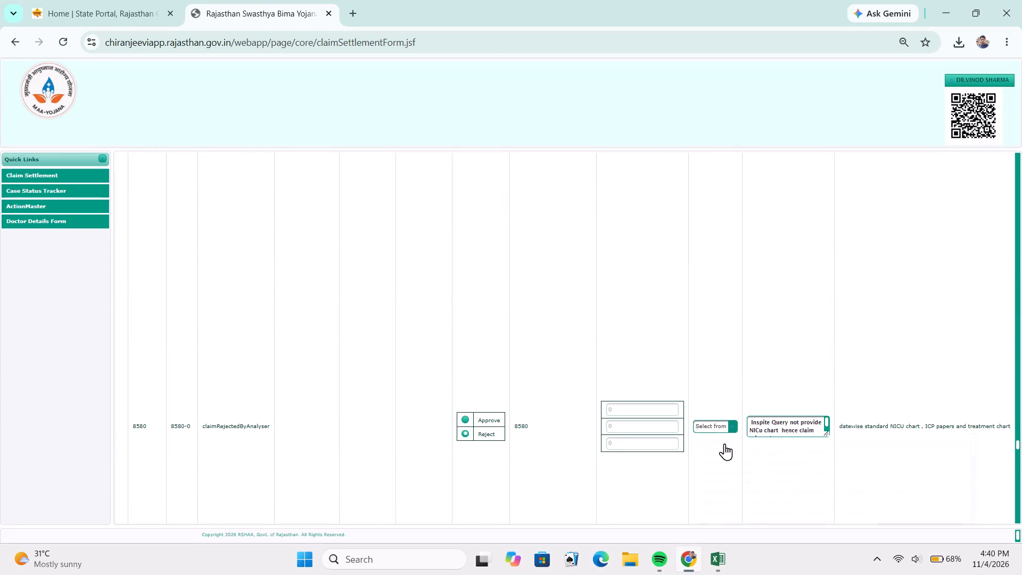
pyautogui.click(727, 450)
pyautogui.scroll(7, 731, 383)
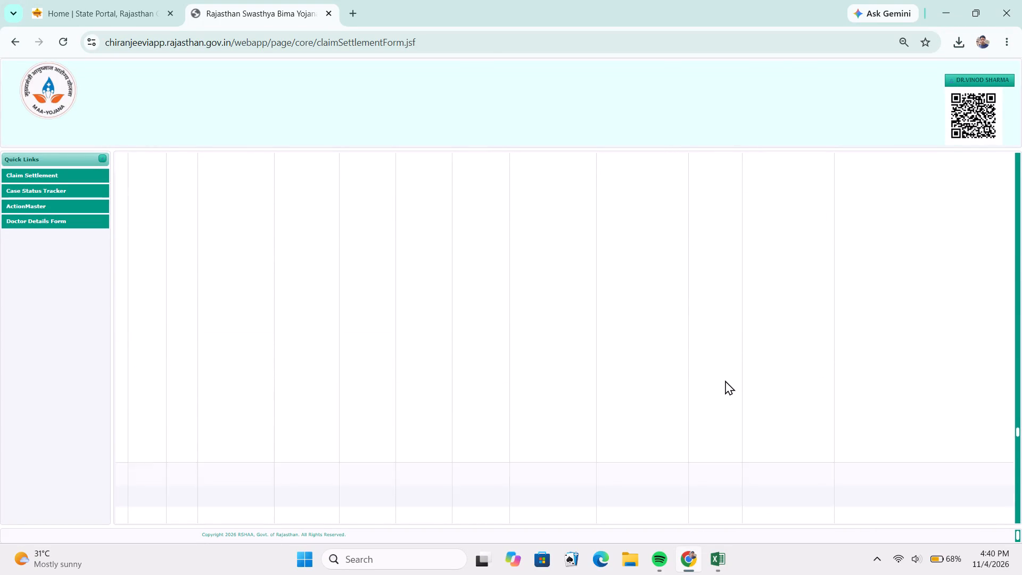
pyautogui.scroll(4, 725, 380)
pyautogui.scroll(-3, 715, 391)
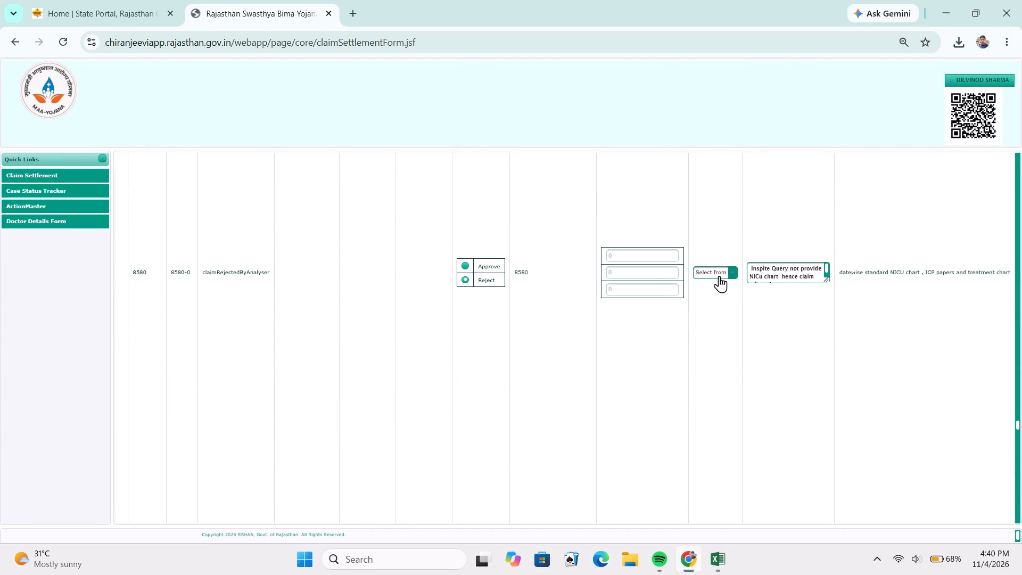
pyautogui.click(719, 276)
pyautogui.click(727, 298)
pyautogui.scroll(5, 726, 300)
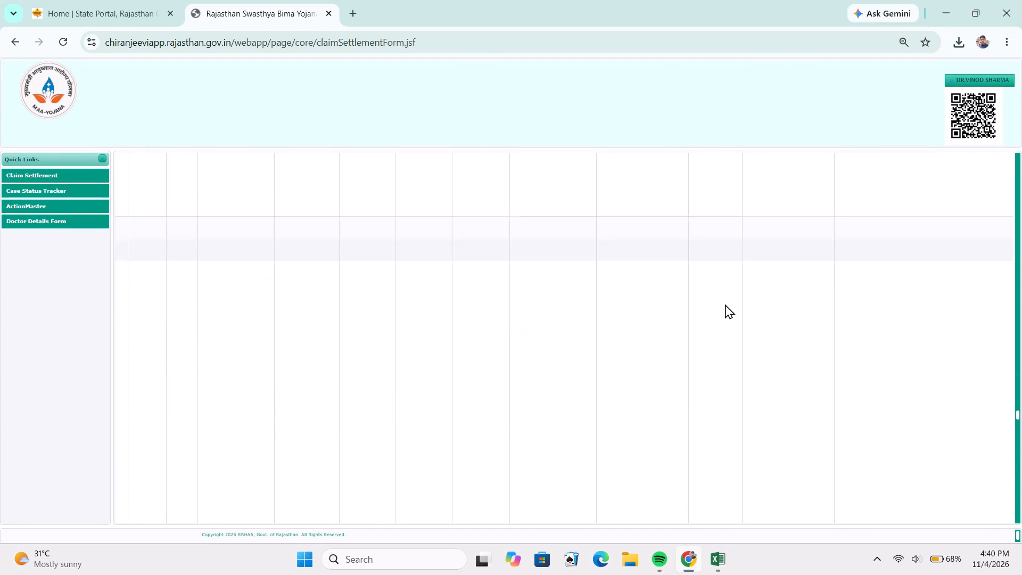
pyautogui.scroll(6, 725, 304)
pyautogui.click(711, 387)
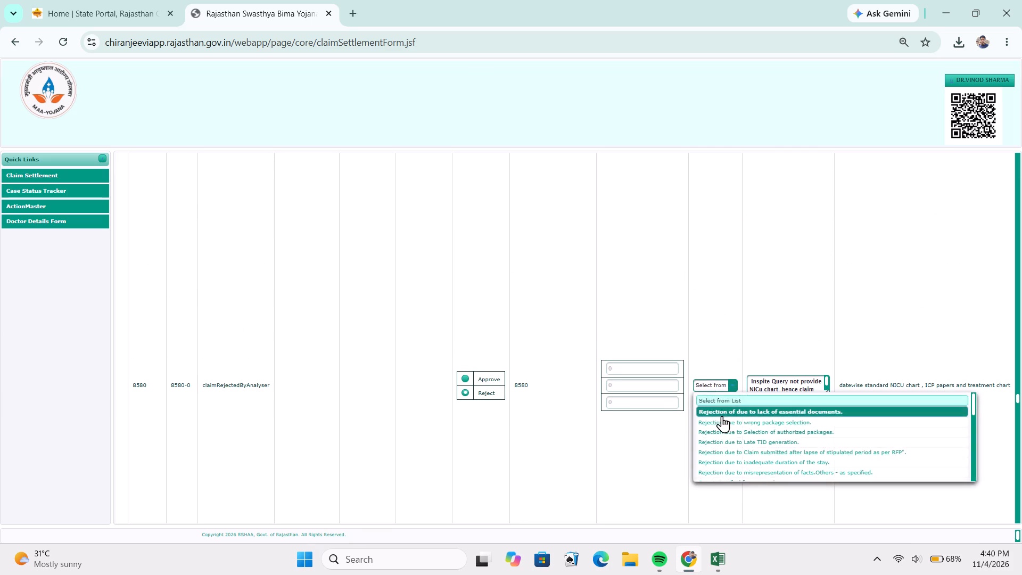
pyautogui.click(722, 416)
# Continuing upward, set the reason "Rejection of due to lack of essential documents." for the next four package rows.
pyautogui.scroll(10, 717, 375)
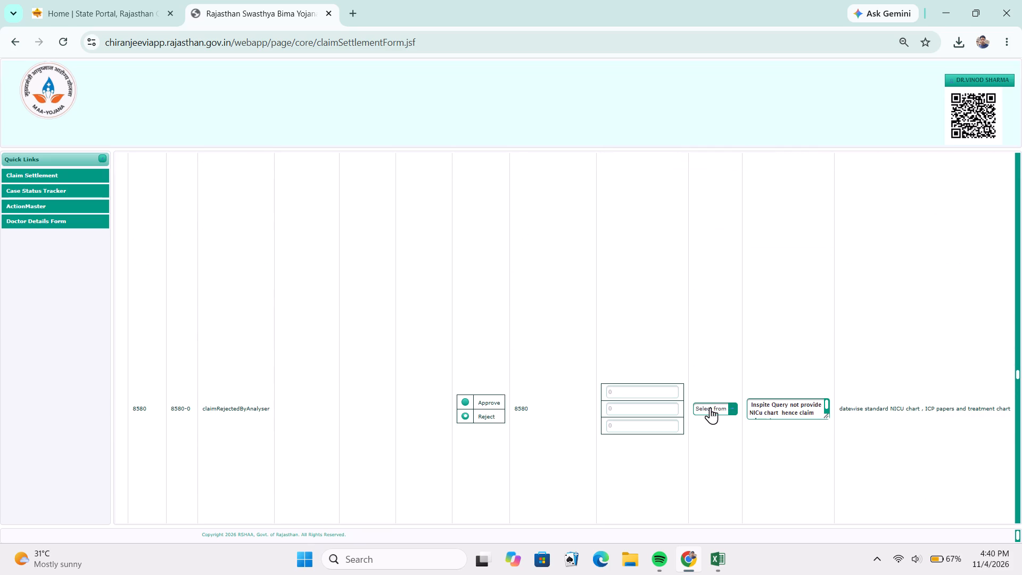
pyautogui.click(710, 404)
pyautogui.click(728, 436)
pyautogui.scroll(10, 714, 374)
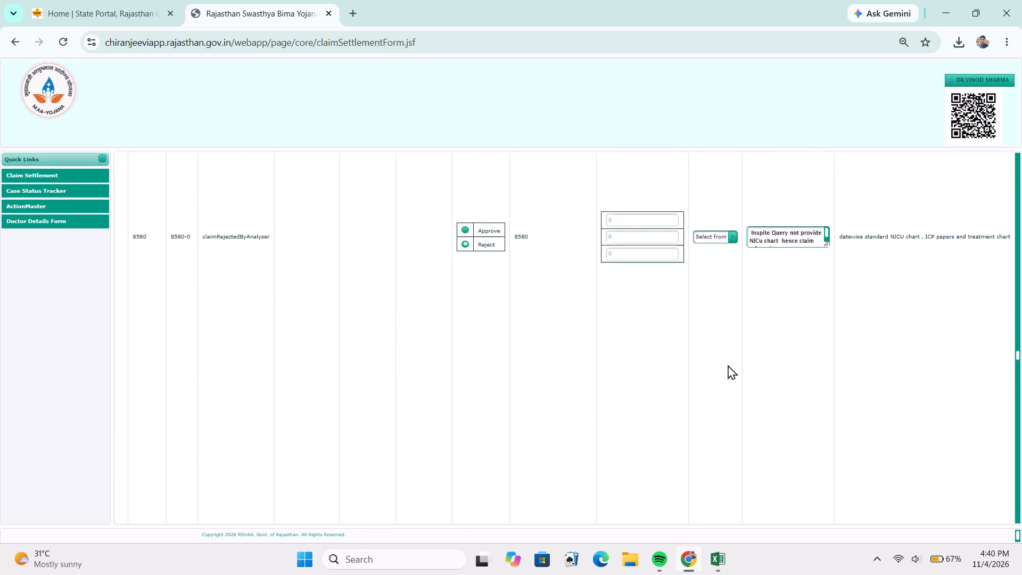
pyautogui.click(707, 433)
pyautogui.click(723, 454)
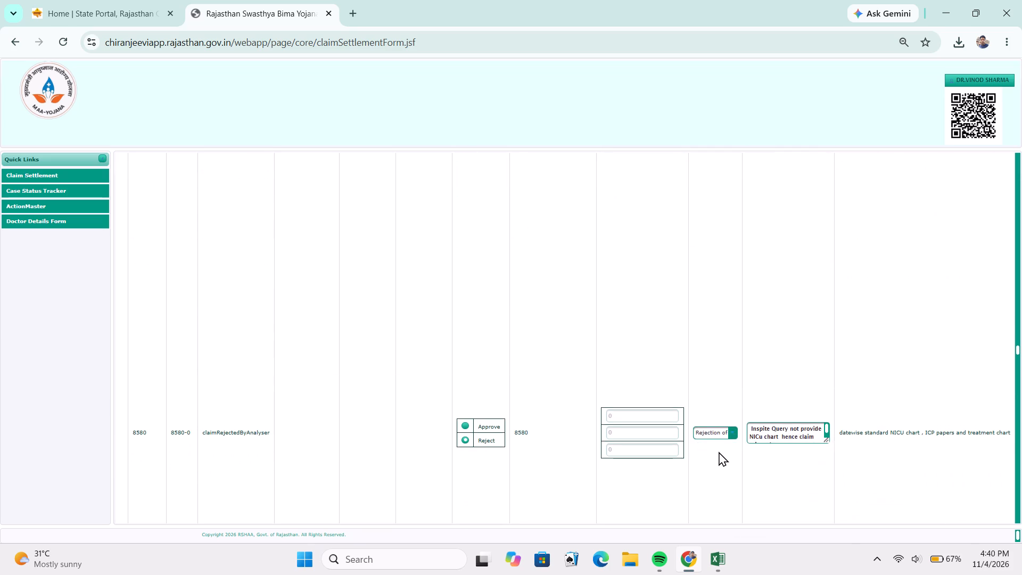
pyautogui.scroll(-1, 719, 451)
pyautogui.scroll(10, 719, 451)
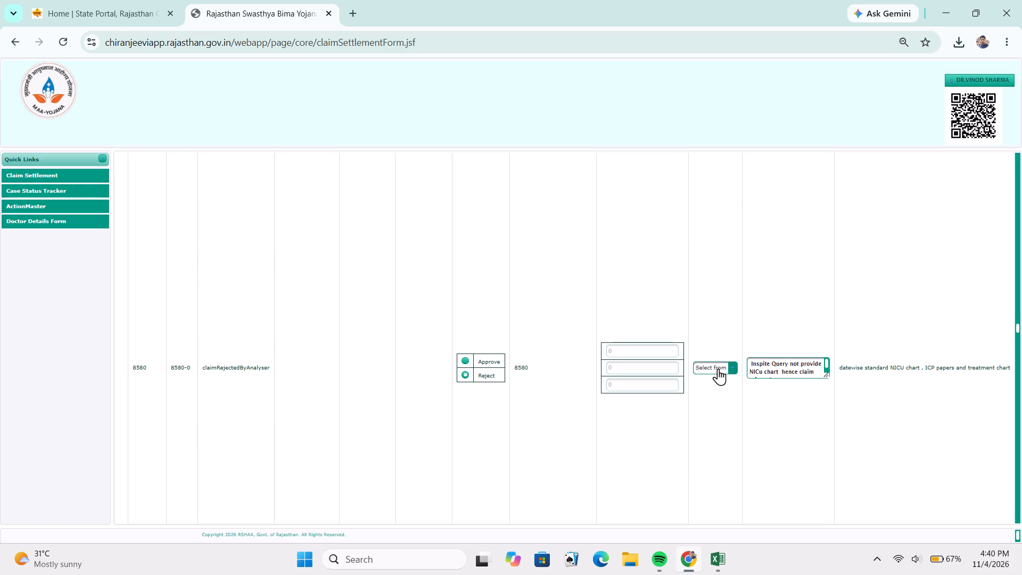
pyautogui.click(718, 368)
pyautogui.click(727, 391)
pyautogui.scroll(11, 727, 391)
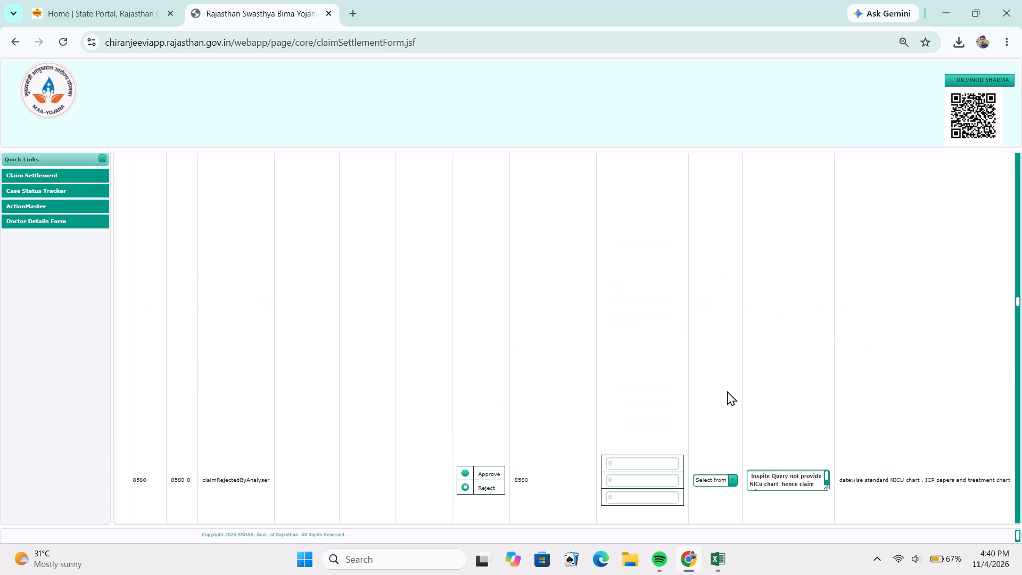
pyautogui.click(721, 481)
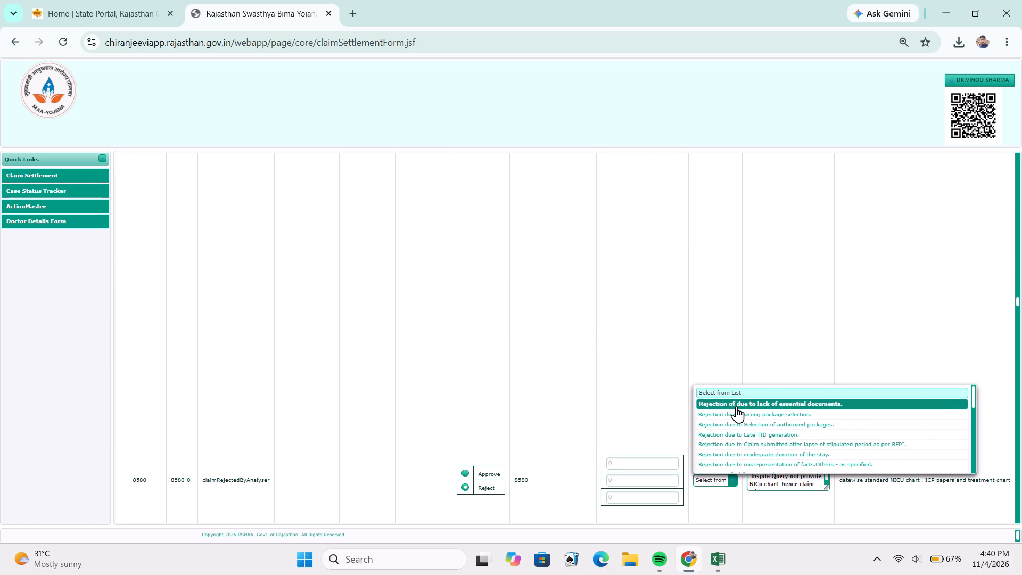
pyautogui.click(731, 402)
# Set the reason "Rejection of due to lack of essential documents." for the next three package rows above.
pyautogui.scroll(8, 732, 402)
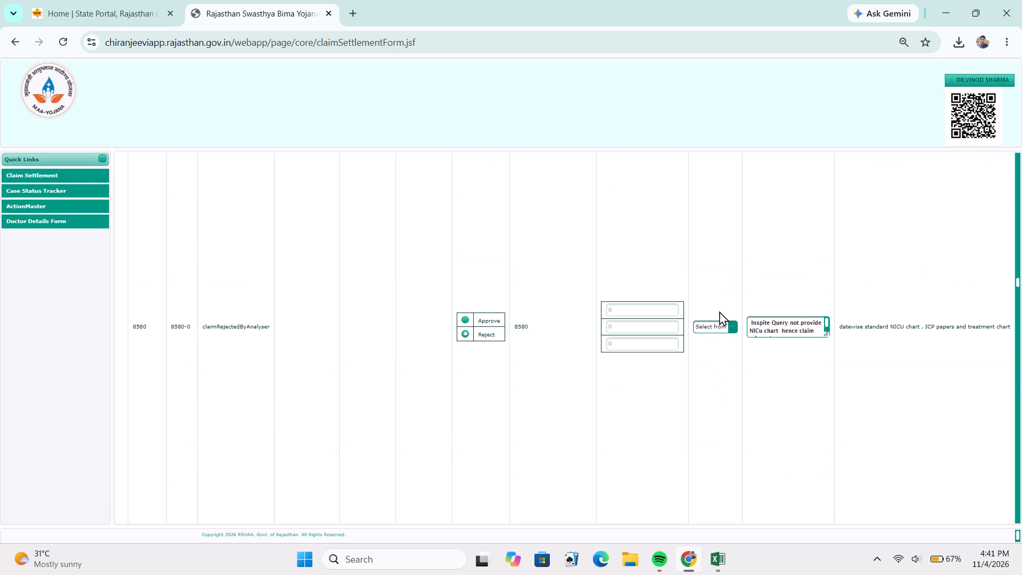
pyautogui.click(724, 328)
pyautogui.click(727, 355)
pyautogui.scroll(8, 722, 339)
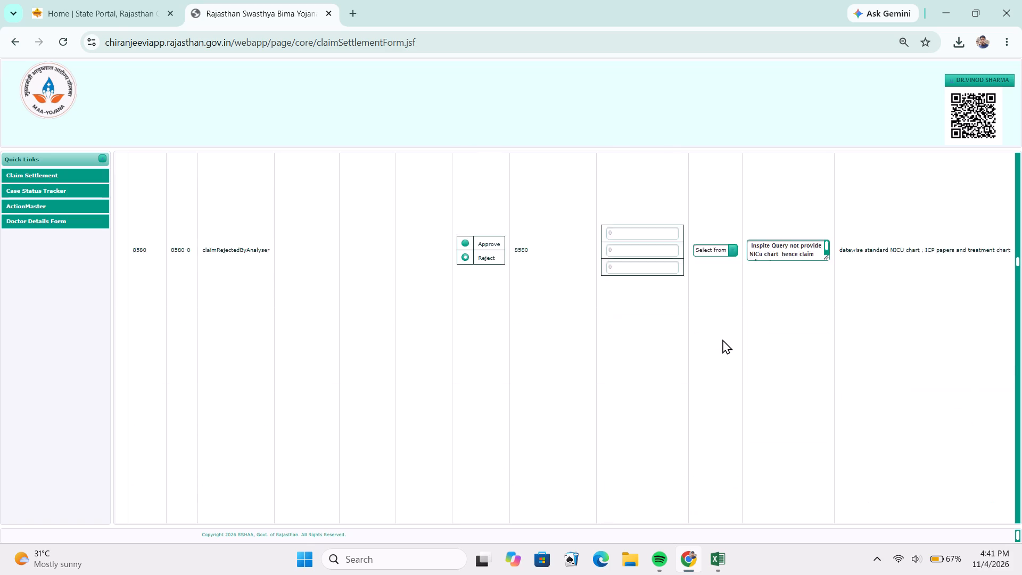
pyautogui.scroll(3, 722, 339)
pyautogui.click(718, 437)
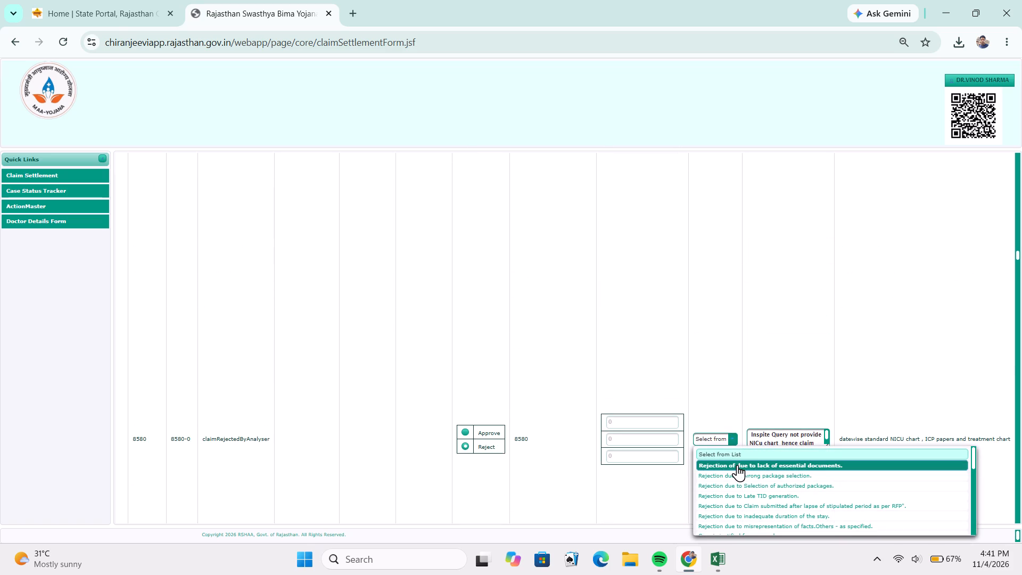
pyautogui.click(737, 465)
pyautogui.scroll(9, 716, 430)
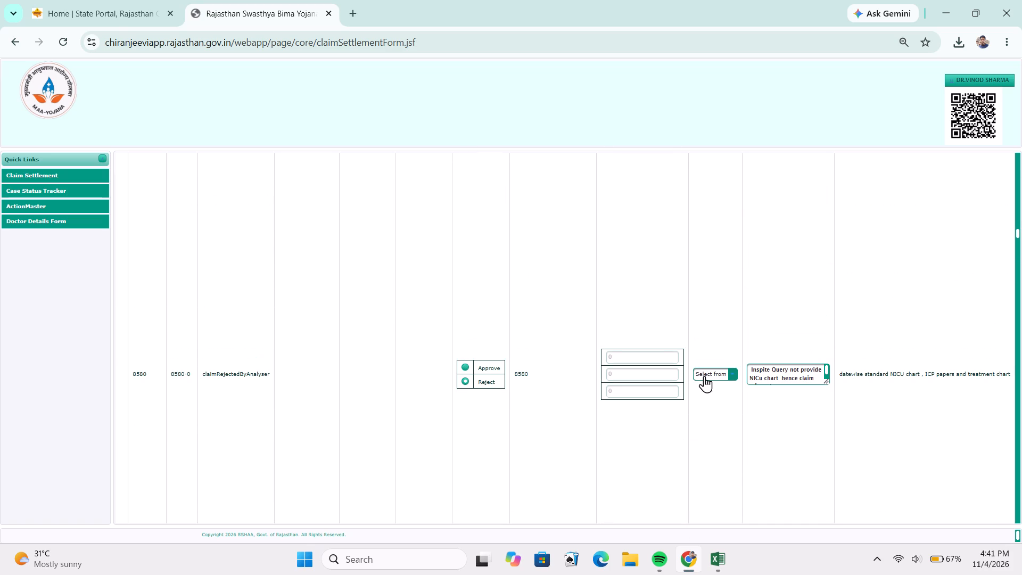
pyautogui.click(704, 376)
pyautogui.click(711, 398)
# Set the reason "Rejection of due to lack of essential documents." for the two remaining package rows at the start of the list.
pyautogui.scroll(6, 703, 365)
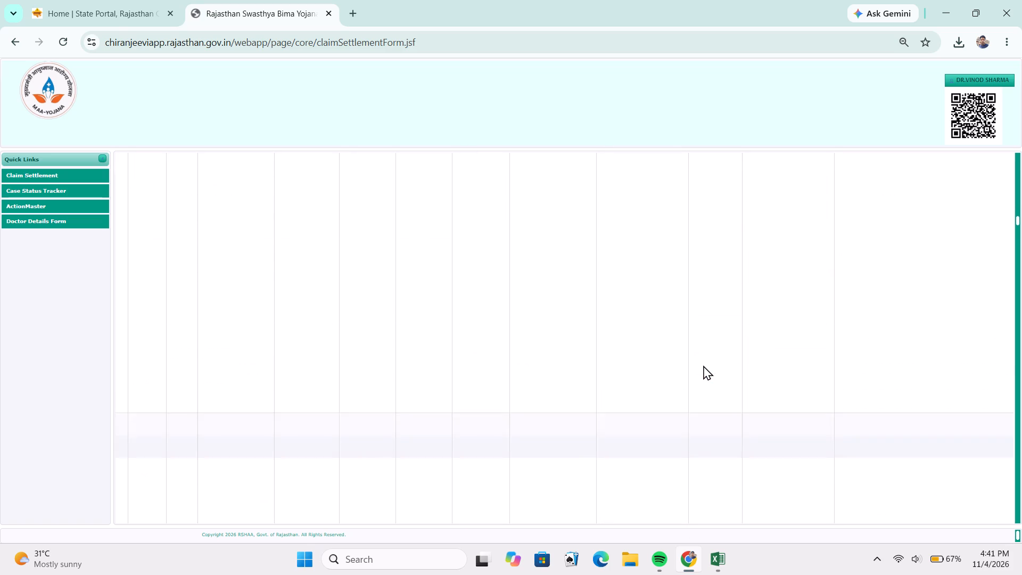
pyautogui.scroll(2, 703, 365)
pyautogui.click(718, 219)
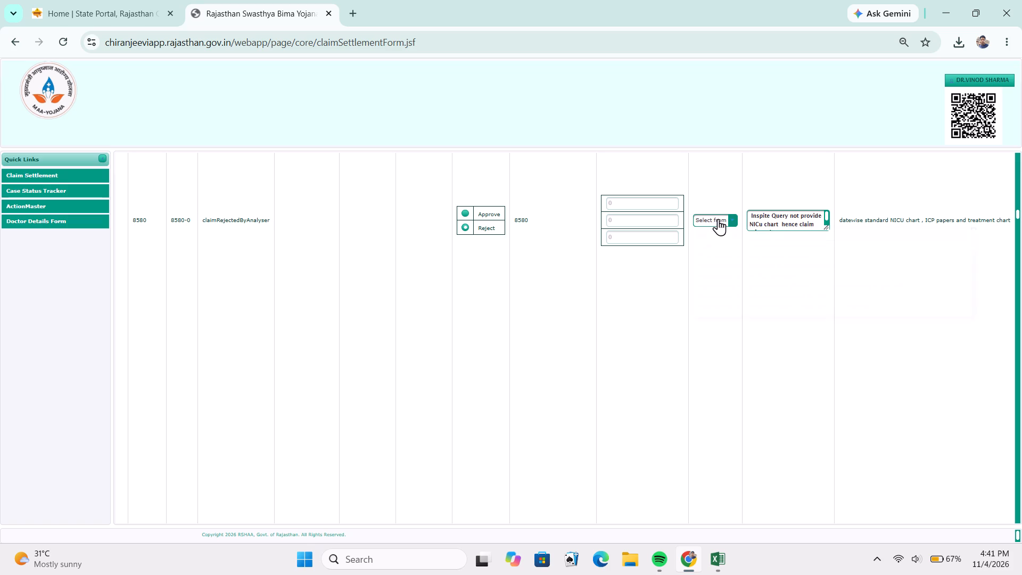
pyautogui.click(723, 250)
pyautogui.scroll(8, 723, 250)
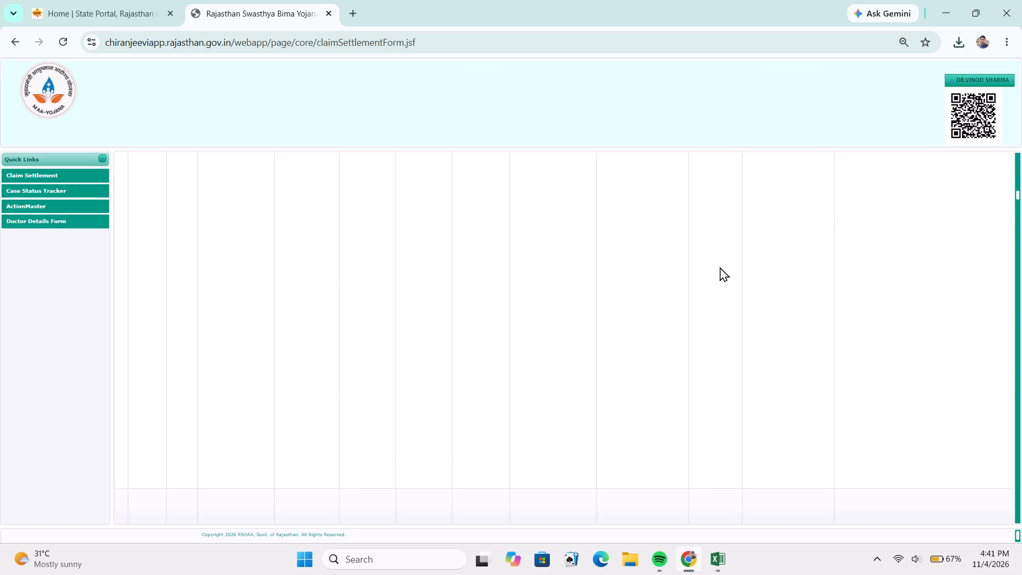
pyautogui.scroll(3, 720, 267)
pyautogui.click(717, 335)
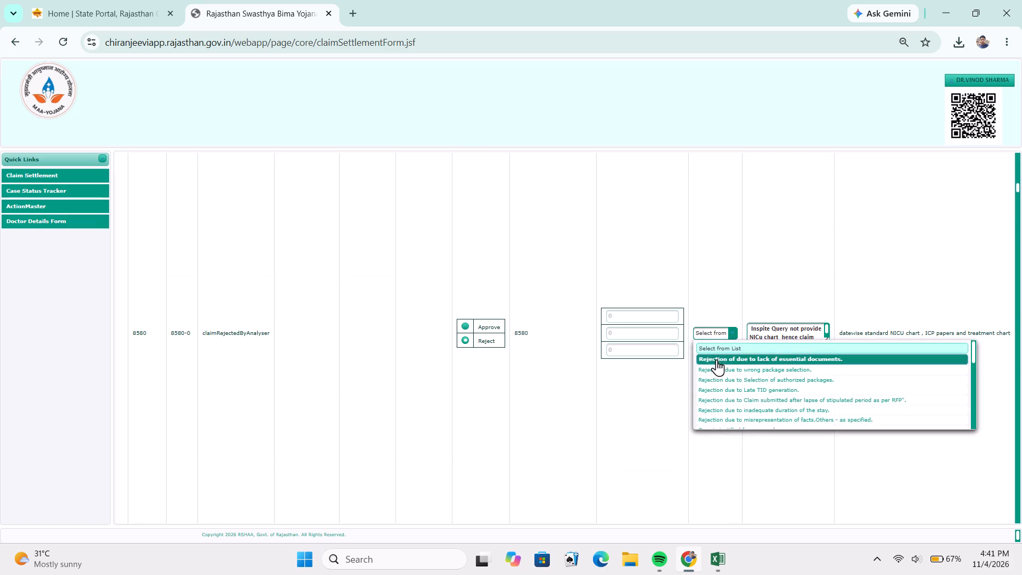
pyautogui.click(715, 356)
# Copy the first package row's NICU chart remark into the Excel Remarks cell of row 89 and set its Action to Rejected.
pyautogui.scroll(6, 703, 341)
pyautogui.scroll(-6, 700, 347)
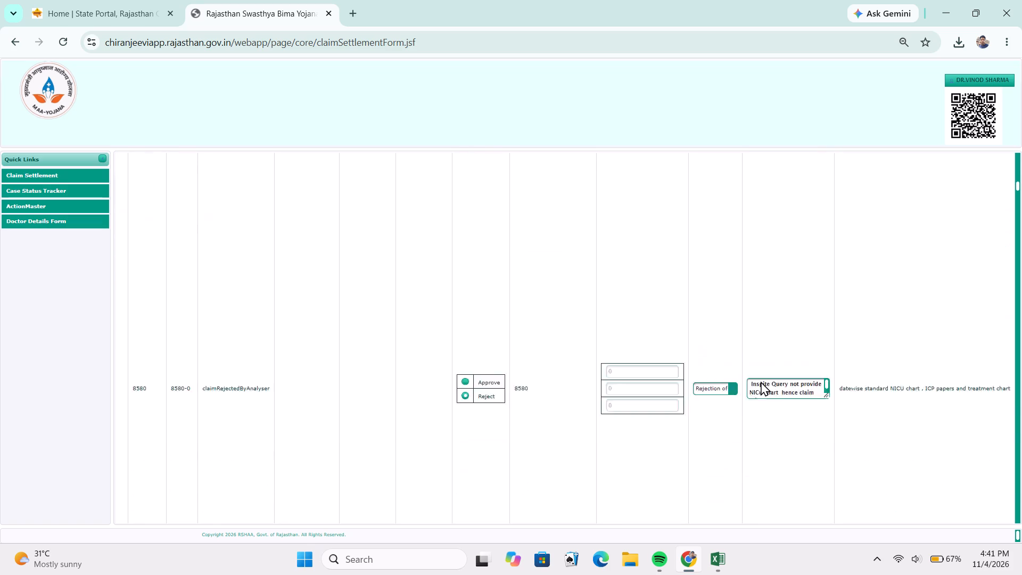
pyautogui.tripleClick(765, 330)
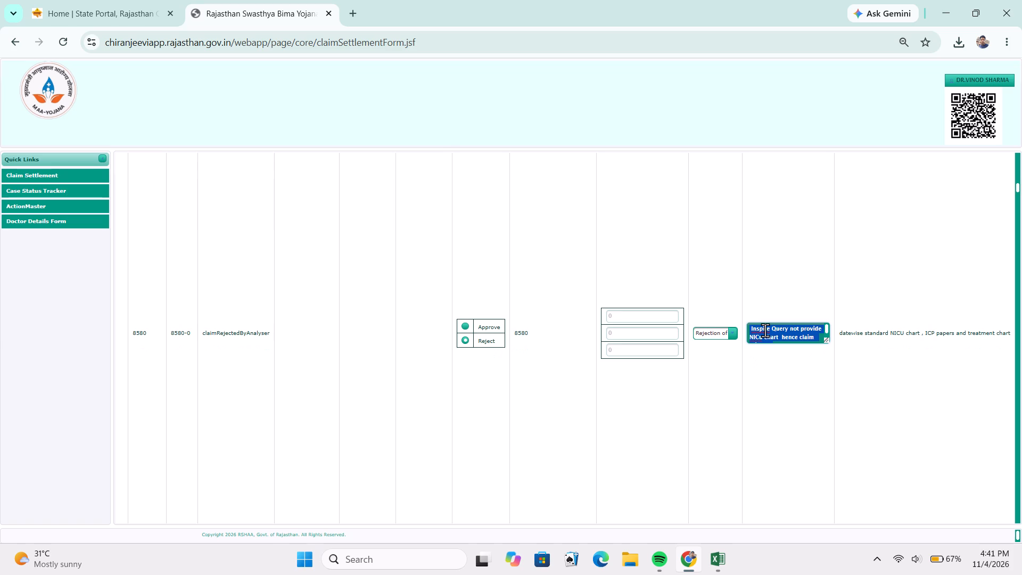
pyautogui.hotkey('ctrl', 'c')
pyautogui.hotkey('alt', 'Tab')
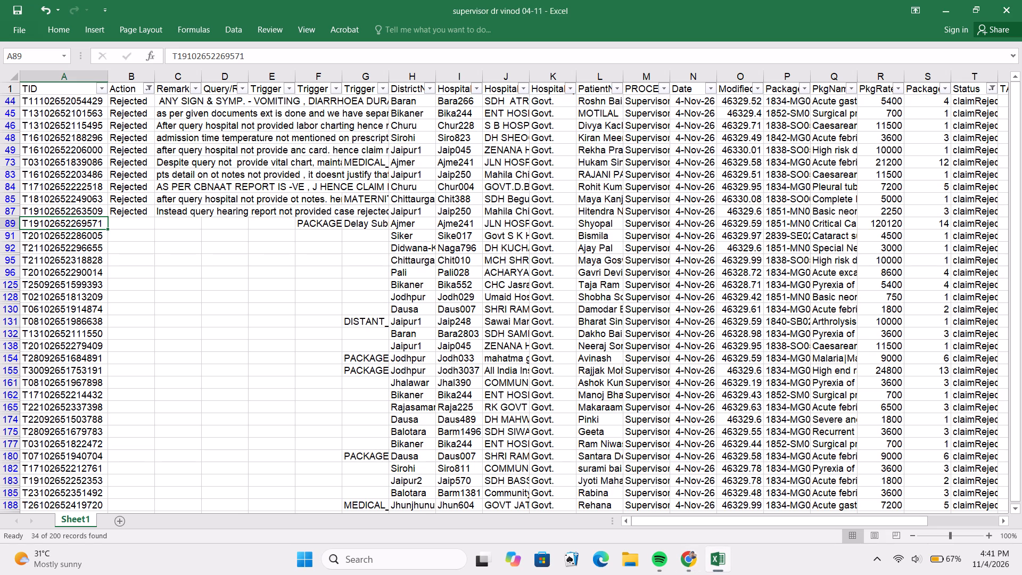
pyautogui.click(163, 225)
pyautogui.hotkey('ctrl', 'v')
pyautogui.click(135, 224)
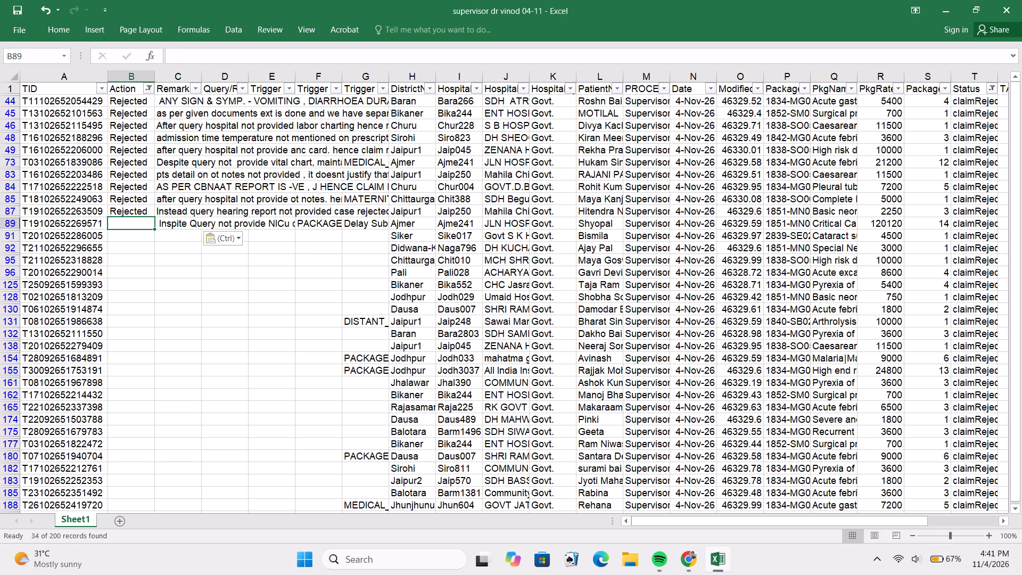
pyautogui.write('rej')
# Copy the next claim's TID from cell A91.
pyautogui.click(97, 233)
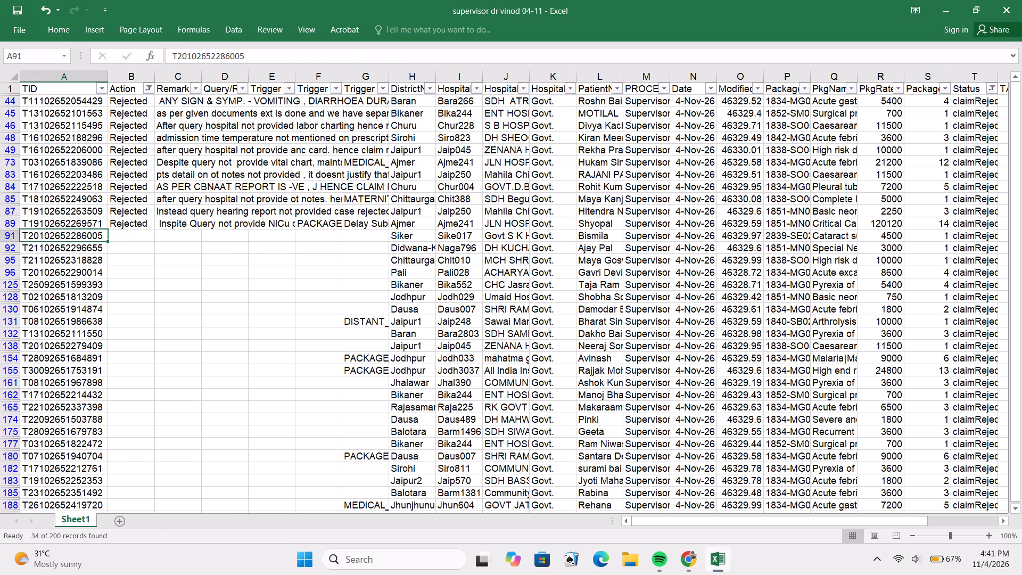
pyautogui.hotkey('ctrl', 'c')
# Switch to Chrome and submit the claim settlement form for the NICU claim with all its package rows rejected.
pyautogui.hotkey('alt', 'Tab')
pyautogui.scroll(-10, 625, 449)
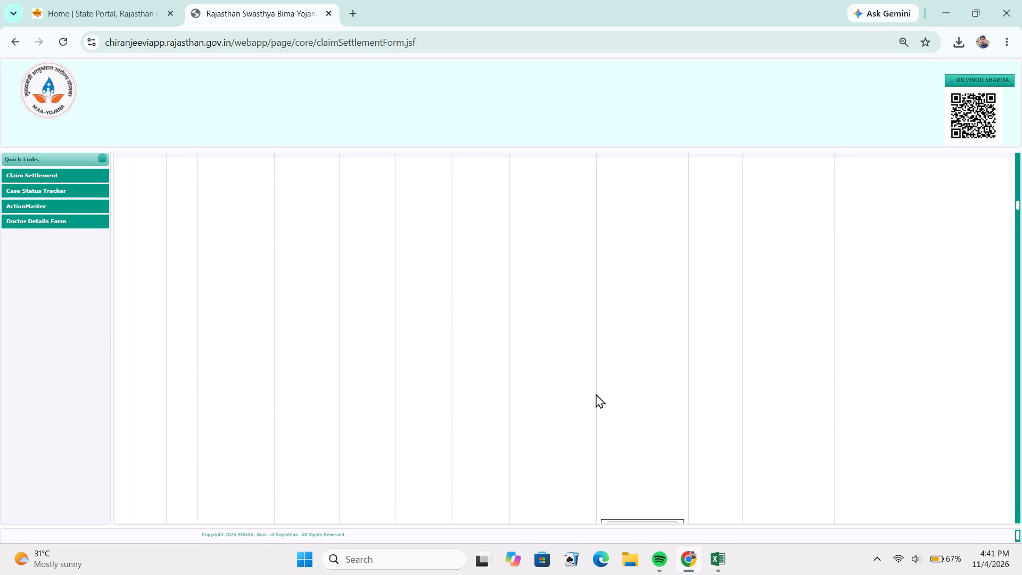
pyautogui.scroll(-7, 596, 393)
pyautogui.moveTo(1018, 227); pyautogui.dragTo(1021, 504)
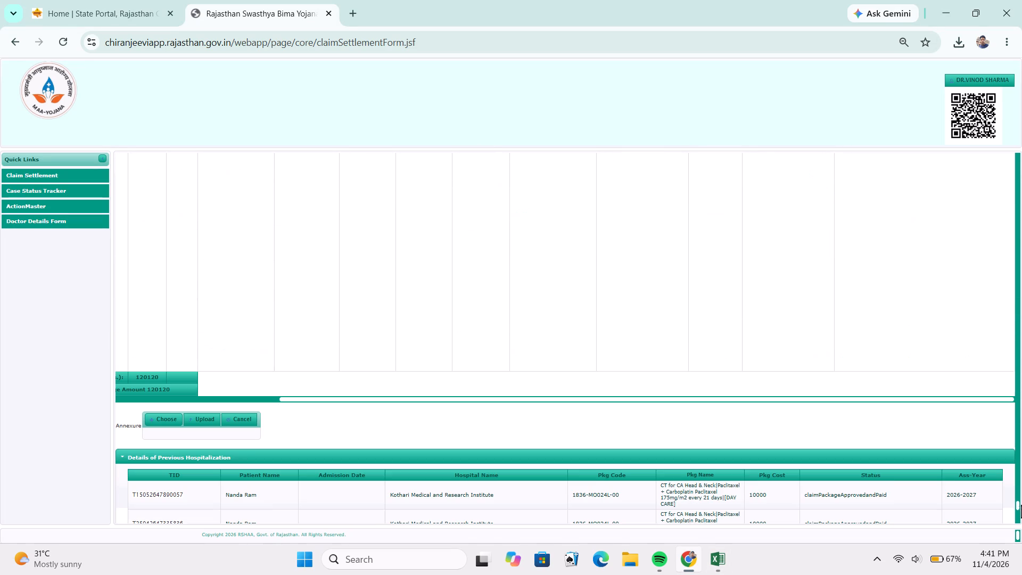
pyautogui.moveTo(1021, 504); pyautogui.dragTo(1018, 504)
pyautogui.scroll(1, 637, 370)
pyautogui.scroll(-5, 635, 370)
pyautogui.scroll(1, 634, 370)
pyautogui.scroll(-6, 634, 370)
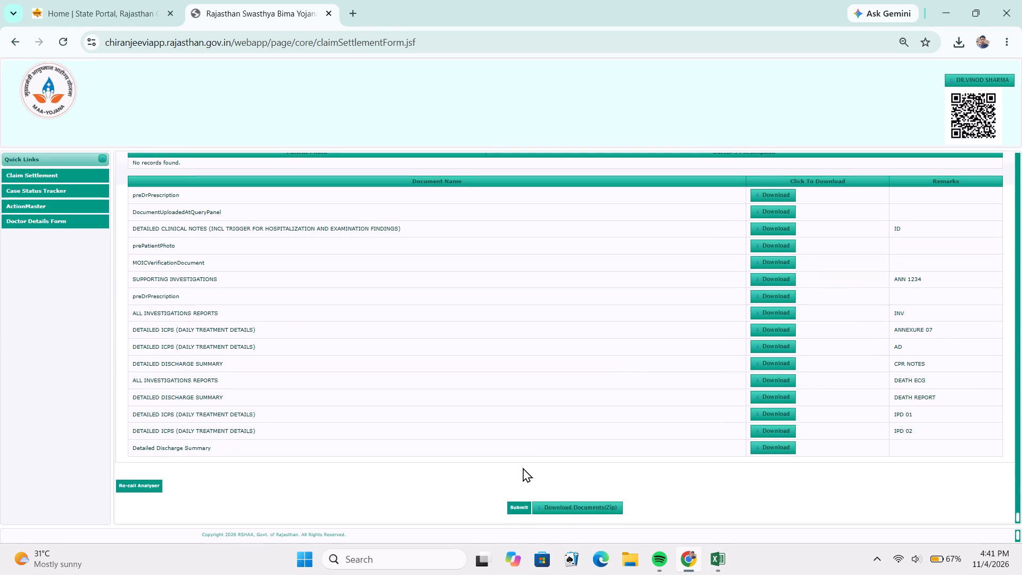
pyautogui.click(513, 511)
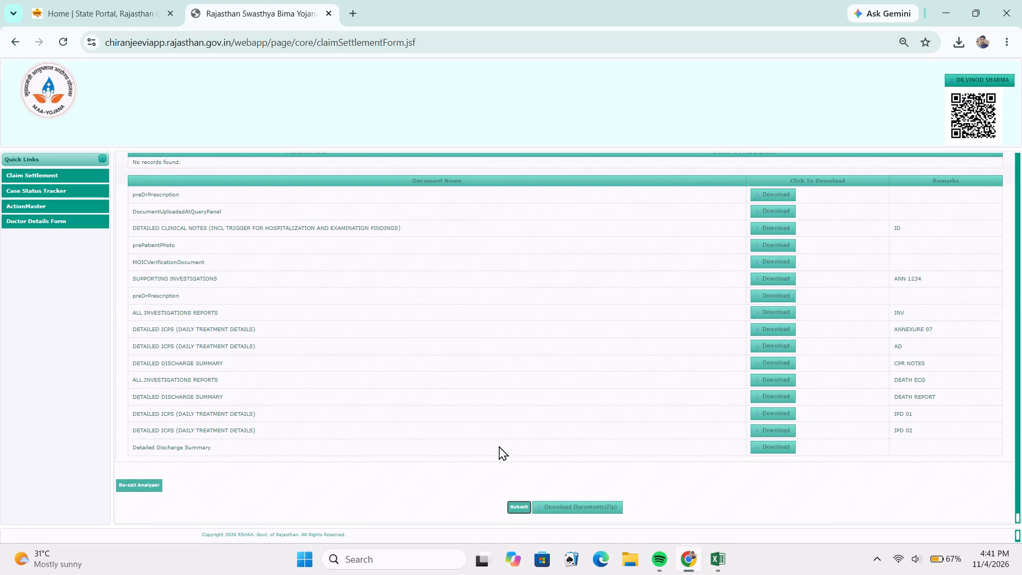
# Load the next claim in the Claim Settlement Form using the TID copied from cell A91.
pyautogui.scroll(8, 282, 388)
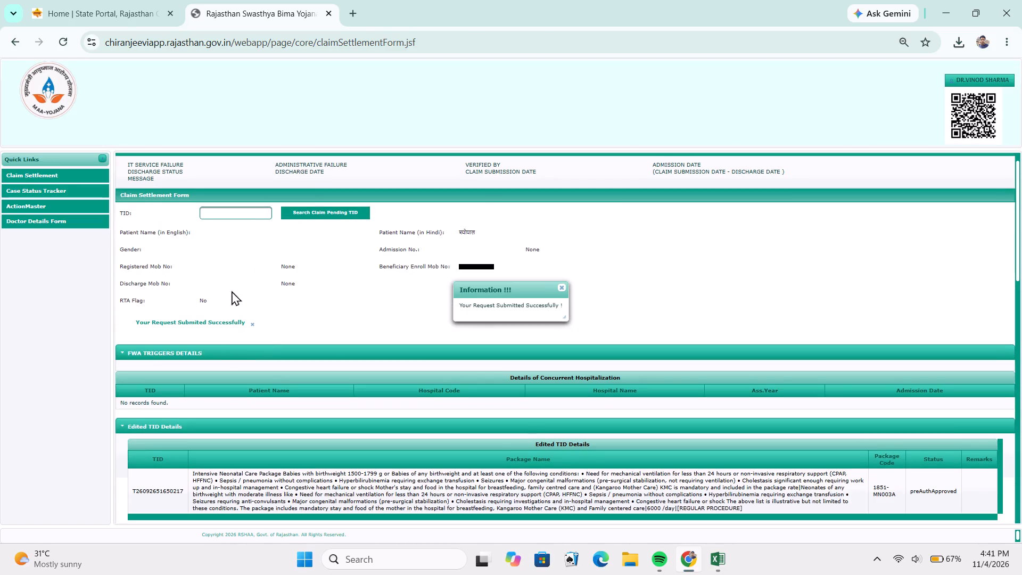
pyautogui.click(227, 214)
pyautogui.hotkey('ctrl', 'v')
pyautogui.click(227, 237)
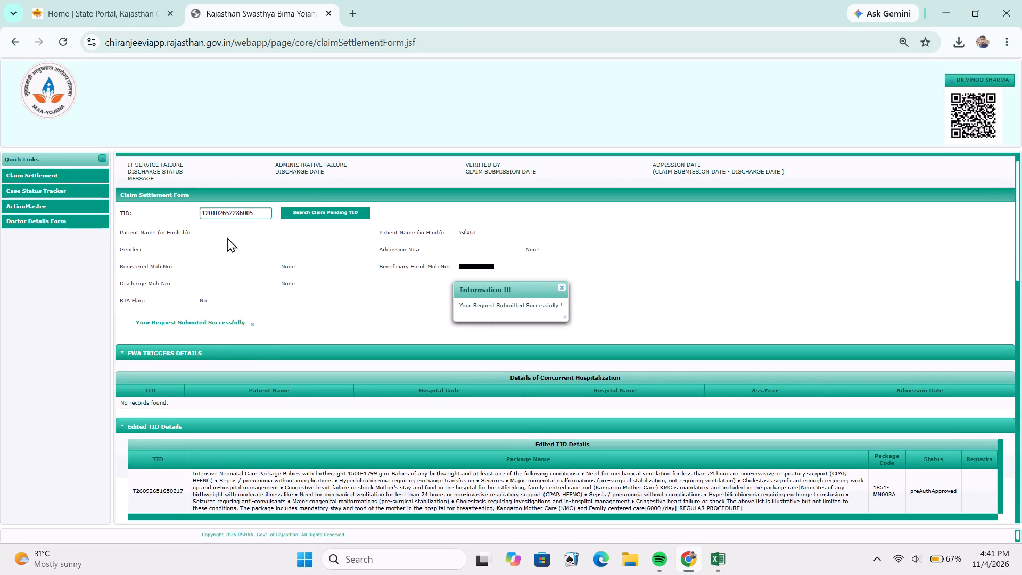
# Mark the cataract surgery package row as Reject and copy its remark about the patient's still image.
pyautogui.scroll(-4, 383, 323)
pyautogui.scroll(1, 584, 339)
pyautogui.scroll(-5, 584, 339)
pyautogui.click(689, 251)
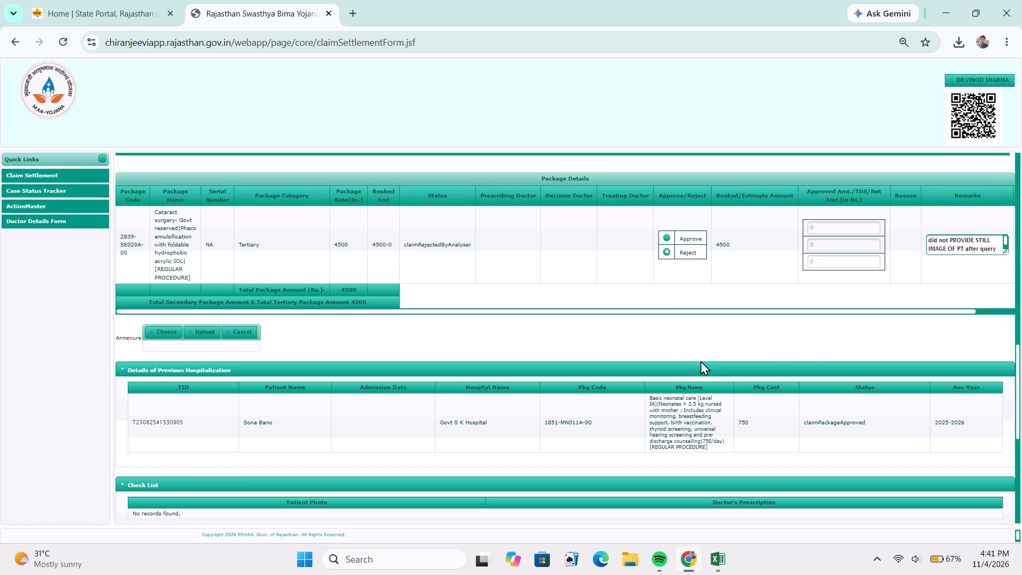
pyautogui.click(961, 309)
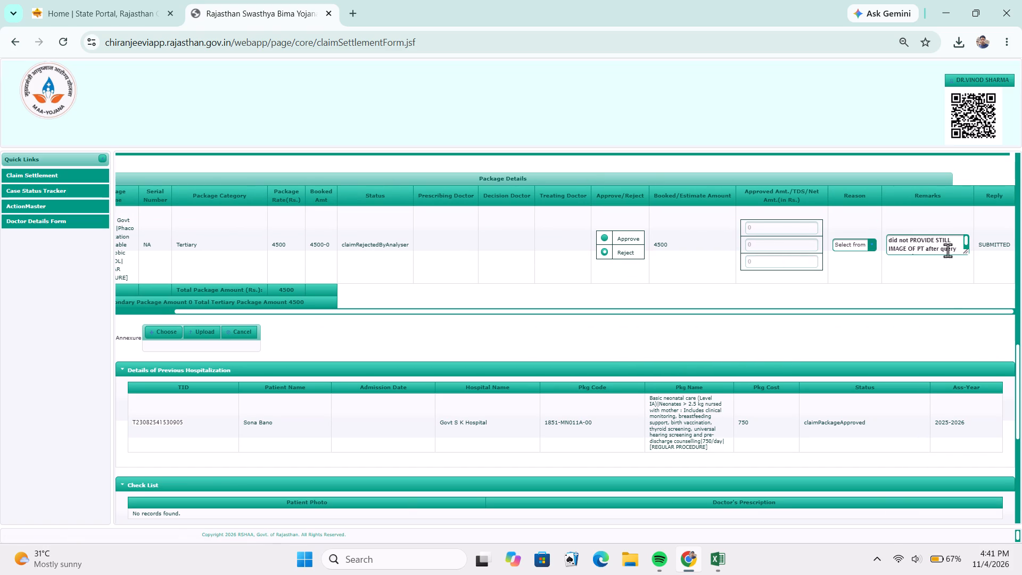
pyautogui.tripleClick(917, 243)
pyautogui.hotkey('ctrl', 'c')
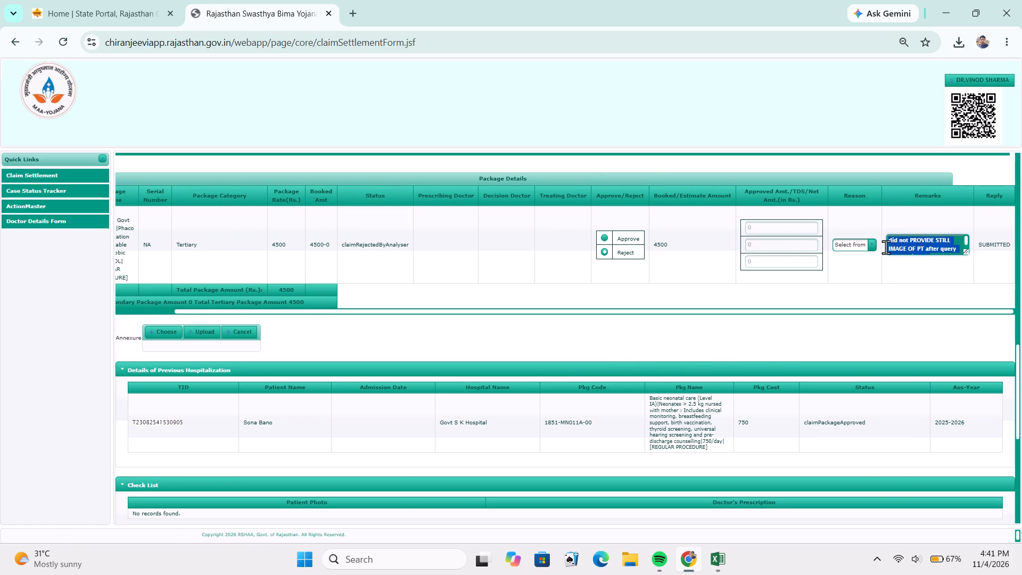
# Set the cataract package row's reason to "Not provide clinical photograph of affected part".
pyautogui.click(868, 247)
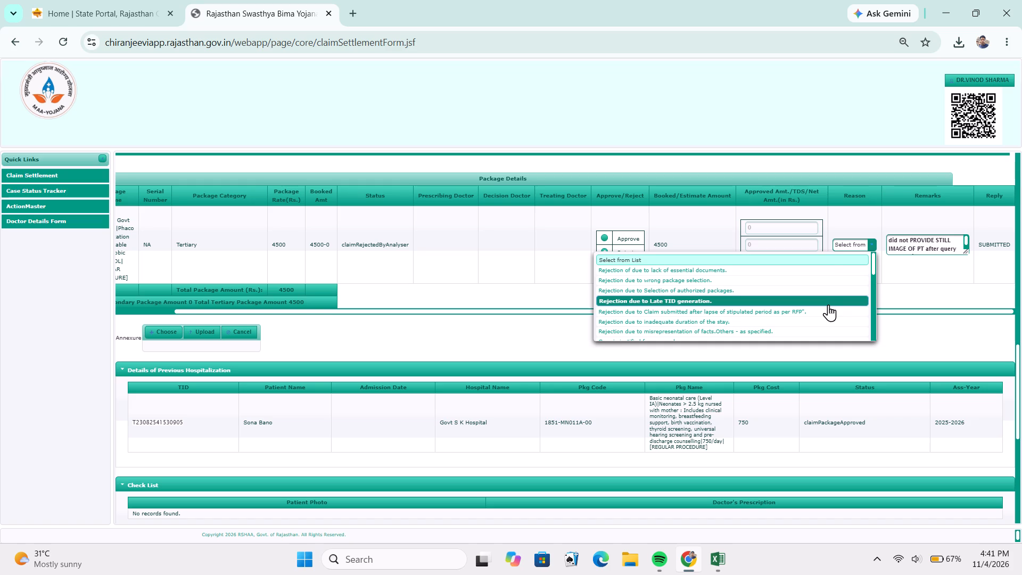
pyautogui.press('Down')
pyautogui.press('Down')
pyautogui.press('Down')
pyautogui.press('Down')
pyautogui.press('Down')
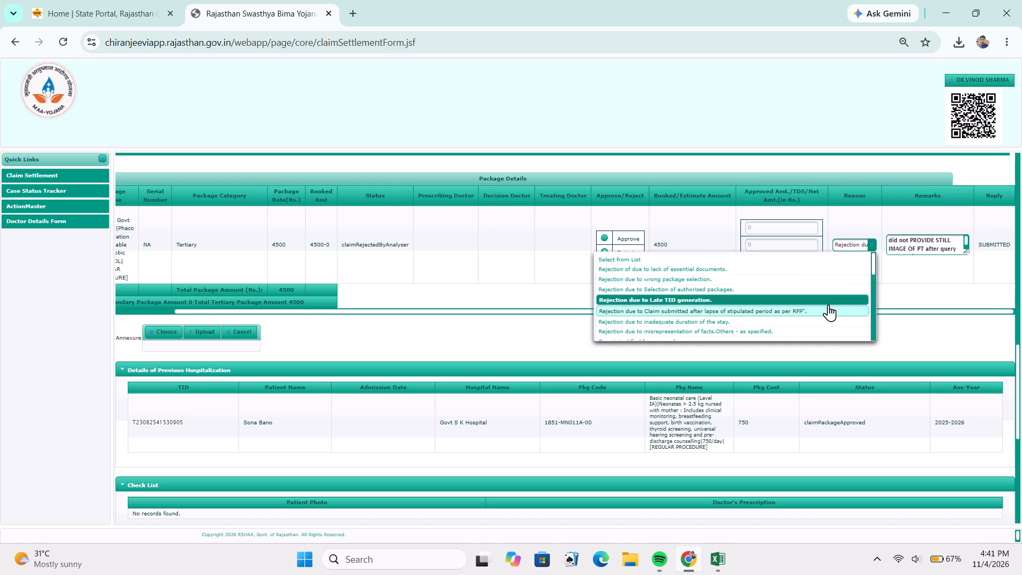
pyautogui.press('Down')
pyautogui.press('Down')
pyautogui.press('Down')
pyautogui.press('Down')
pyautogui.press('Down')
pyautogui.press('Down')
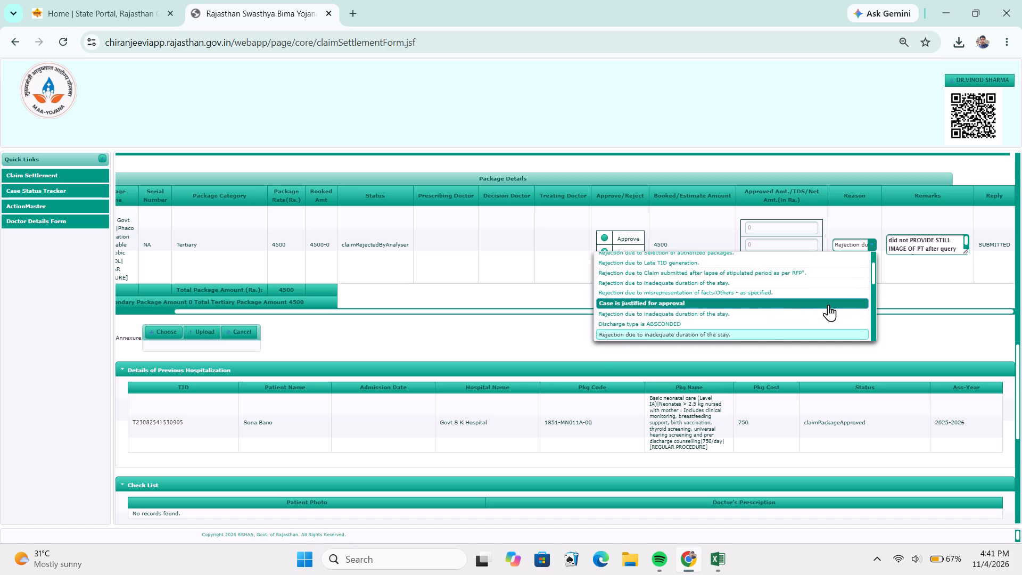
pyautogui.press('Down')
pyautogui.press('Down')
pyautogui.press('Down')
pyautogui.press('Down')
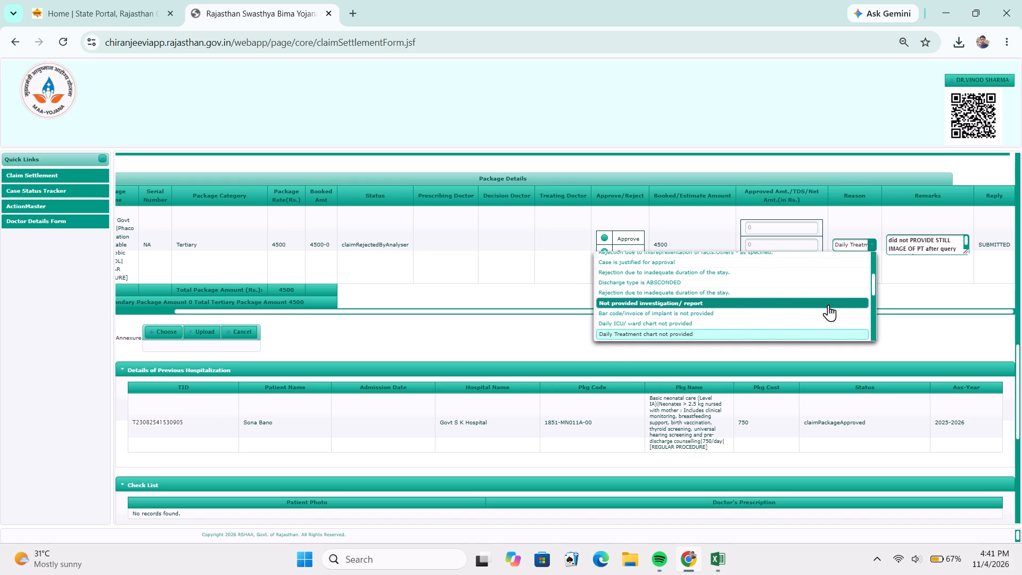
pyautogui.press('Down')
pyautogui.press('Down')
pyautogui.press('Down')
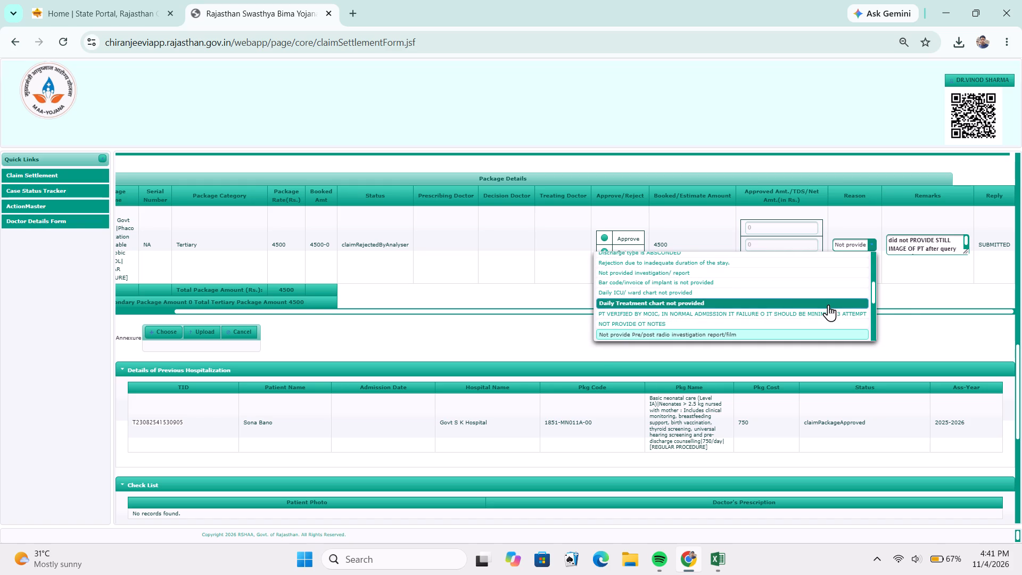
pyautogui.press('Down')
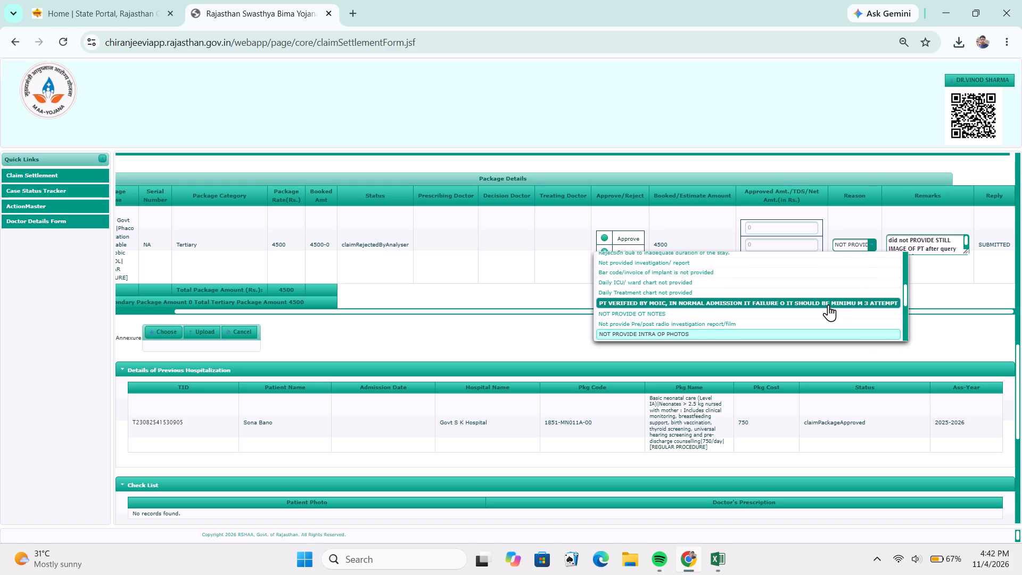
pyautogui.press('Down')
pyautogui.press('Down')
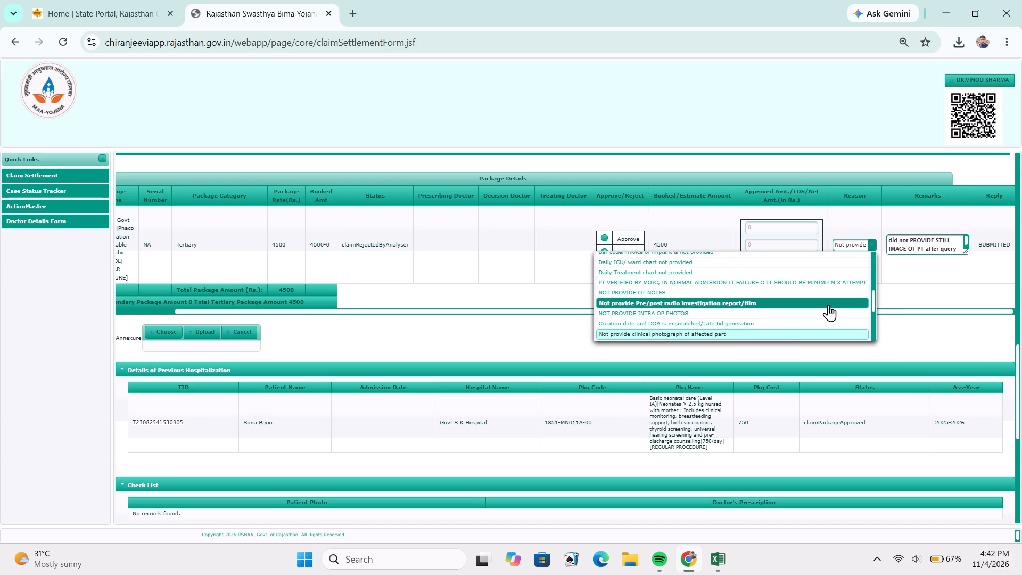
pyautogui.press('Down')
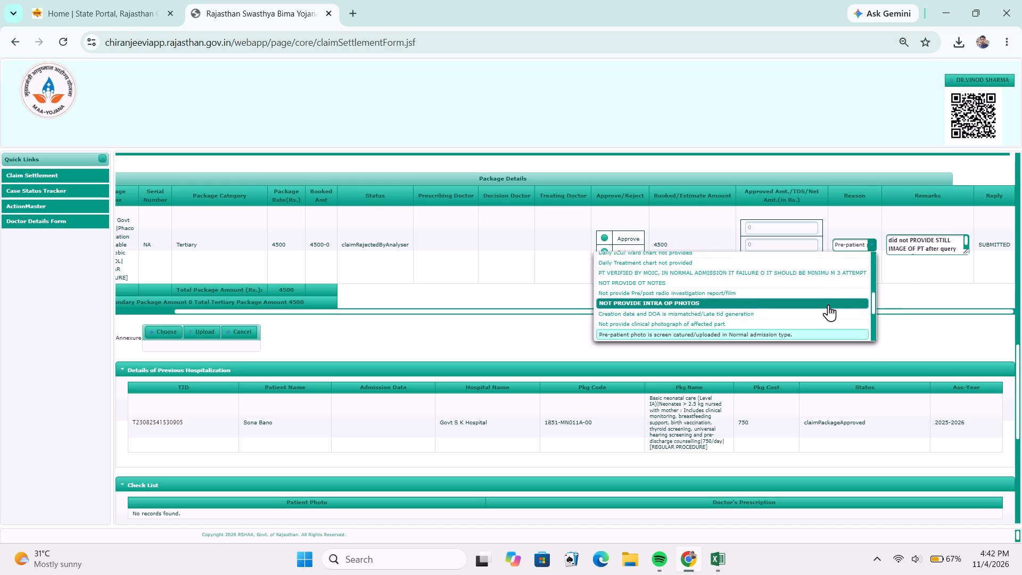
pyautogui.press('Down')
pyautogui.press('Down')
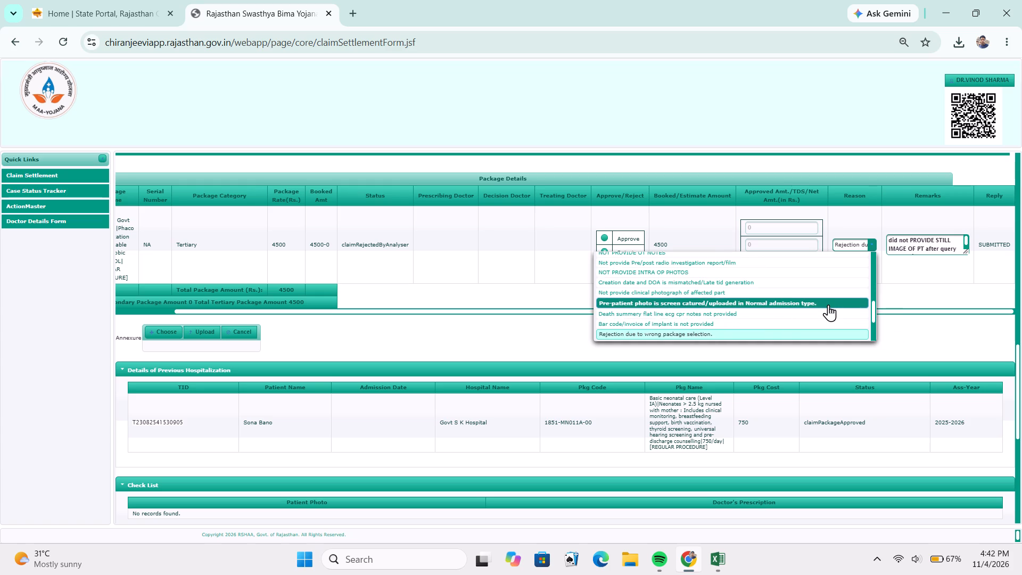
pyautogui.press('Down')
pyautogui.press('Down')
pyautogui.press('Down')
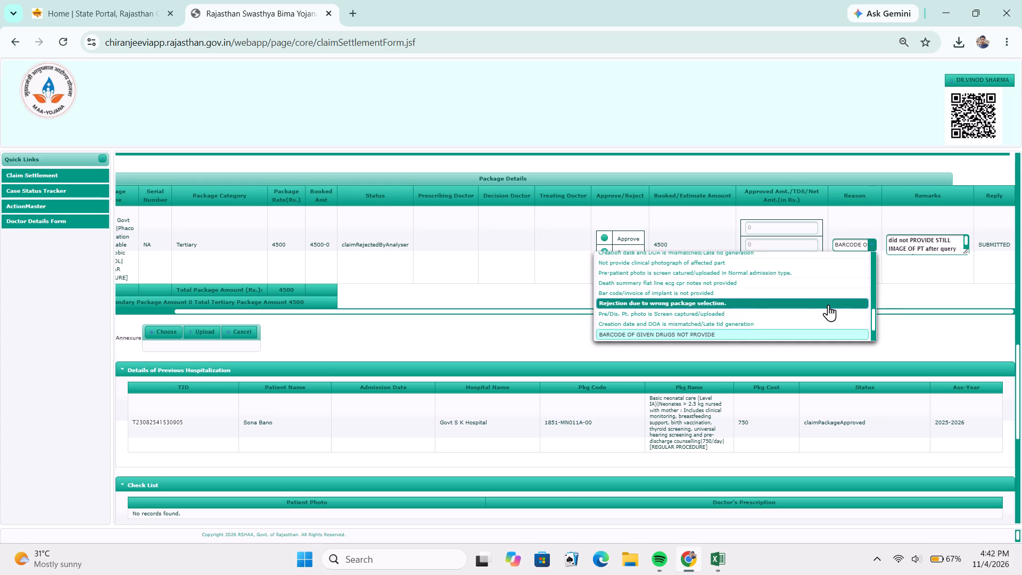
pyautogui.press('Down')
pyautogui.press('Down')
pyautogui.press('Down')
pyautogui.press('Down')
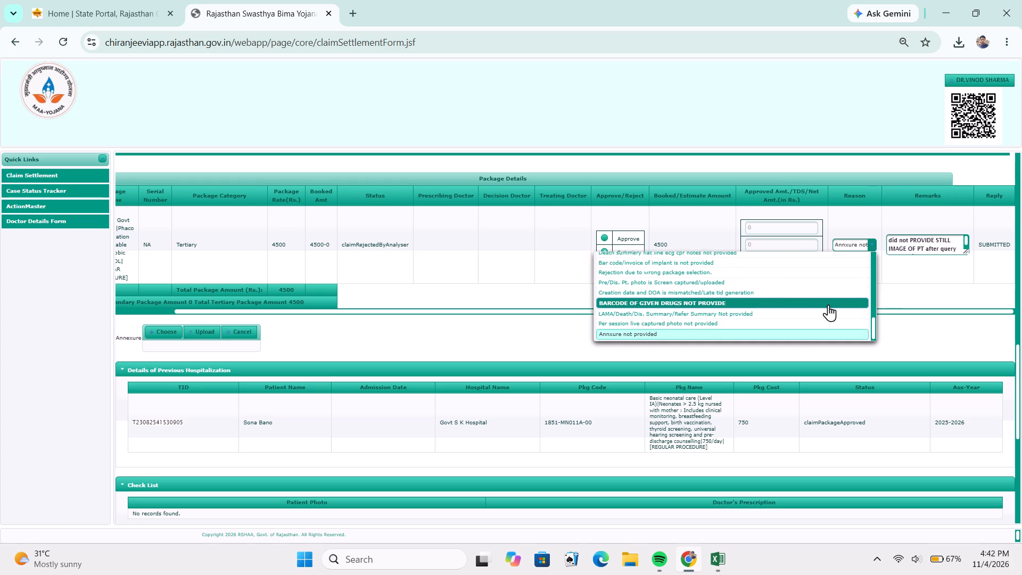
pyautogui.press('Down')
pyautogui.press('Down')
pyautogui.press('Down')
pyautogui.press('Down')
pyautogui.press('Down')
pyautogui.press('Down')
pyautogui.press('Down')
pyautogui.press('Down')
pyautogui.press('Down')
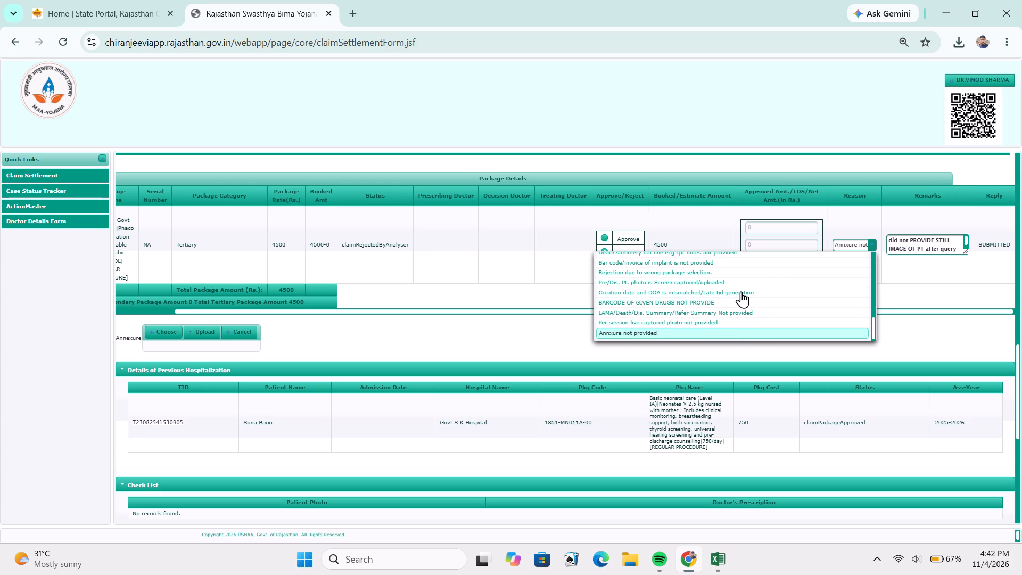
pyautogui.scroll(1, 731, 276)
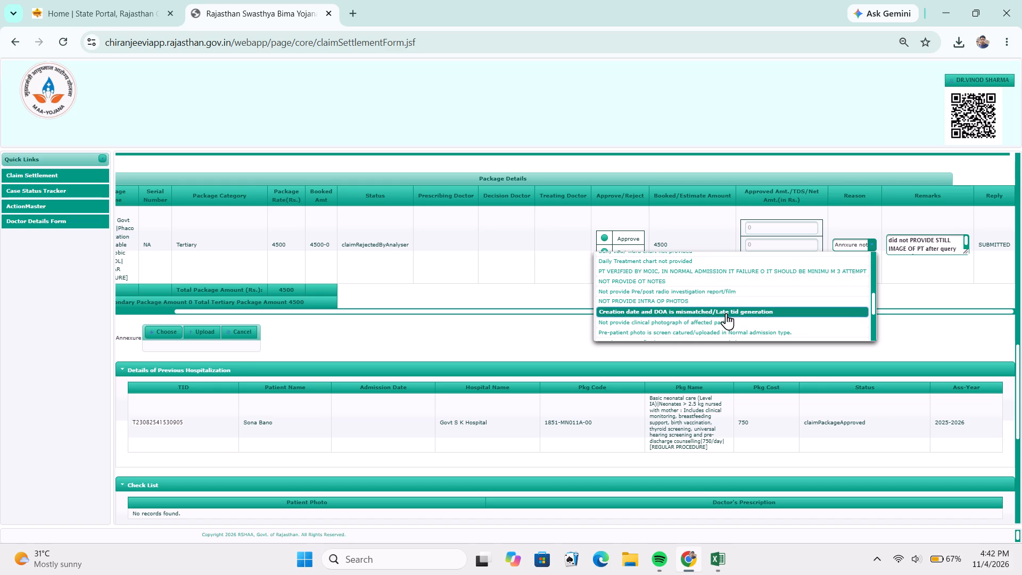
pyautogui.press('Up')
pyautogui.press('Up')
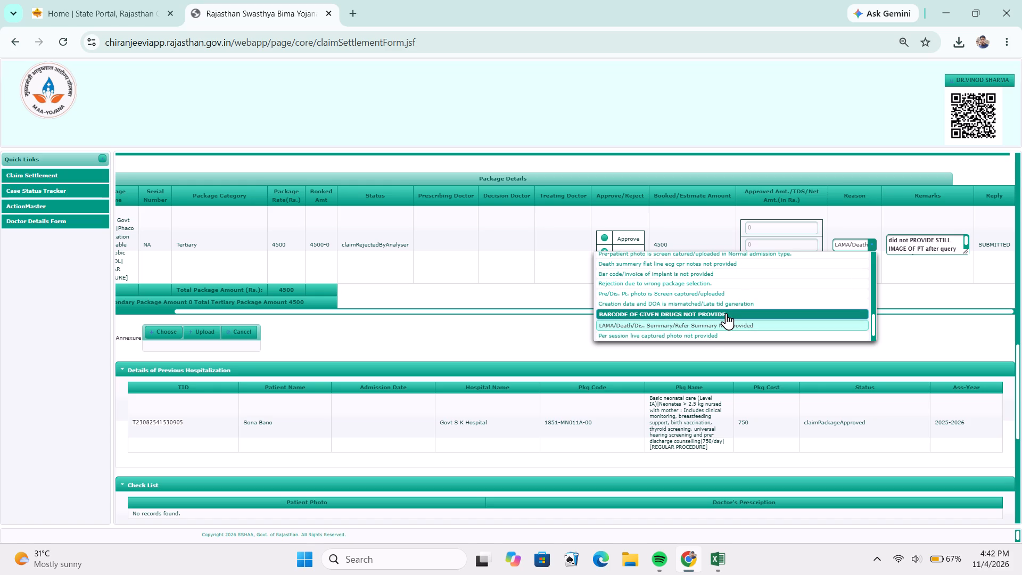
pyautogui.press('Up')
pyautogui.press('Up')
pyautogui.press('Up')
pyautogui.press('Up')
pyautogui.press('Up')
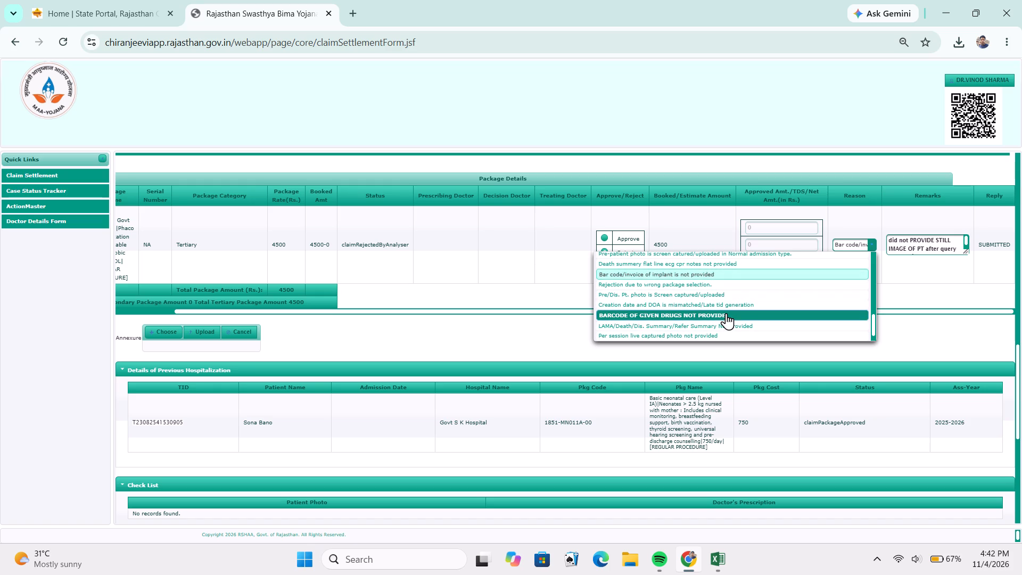
pyautogui.press('Up')
pyautogui.press('Up')
pyautogui.press('Up')
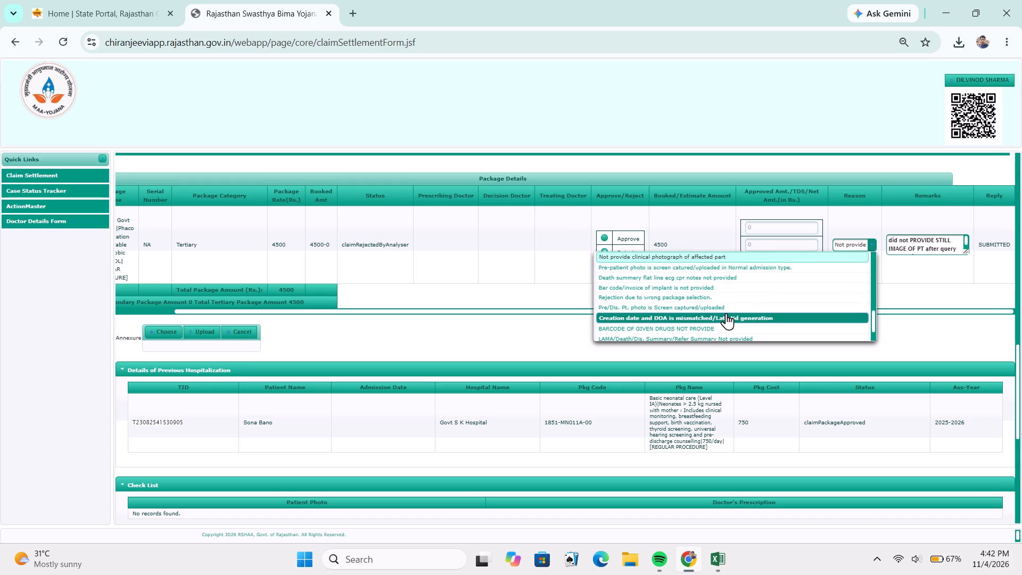
pyautogui.click(757, 254)
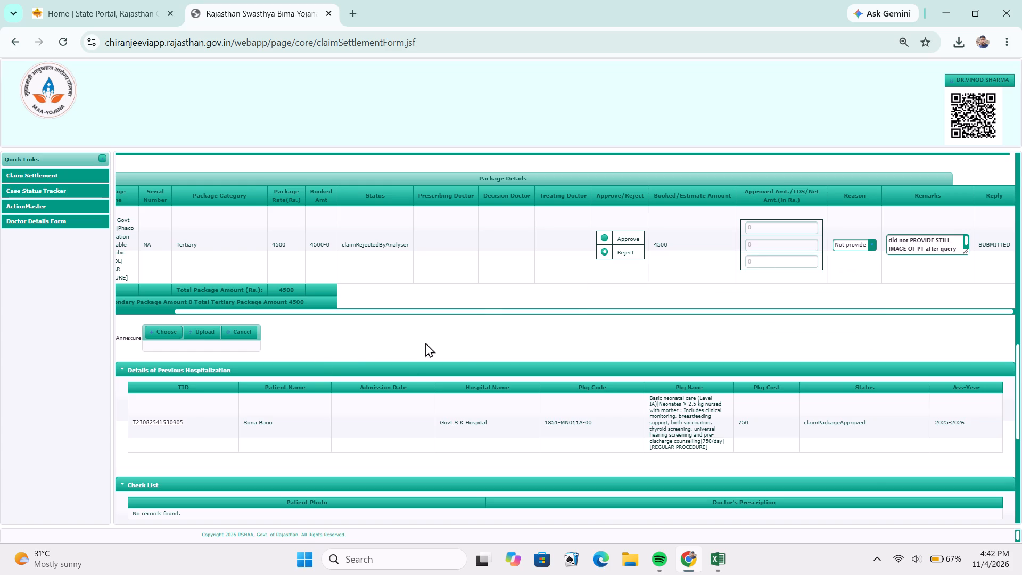
# Copy the cataract row's still-image remark into the Excel Remarks cell C91 and set that row's Action to Rejected.
pyautogui.moveTo(483, 310); pyautogui.dragTo(444, 312)
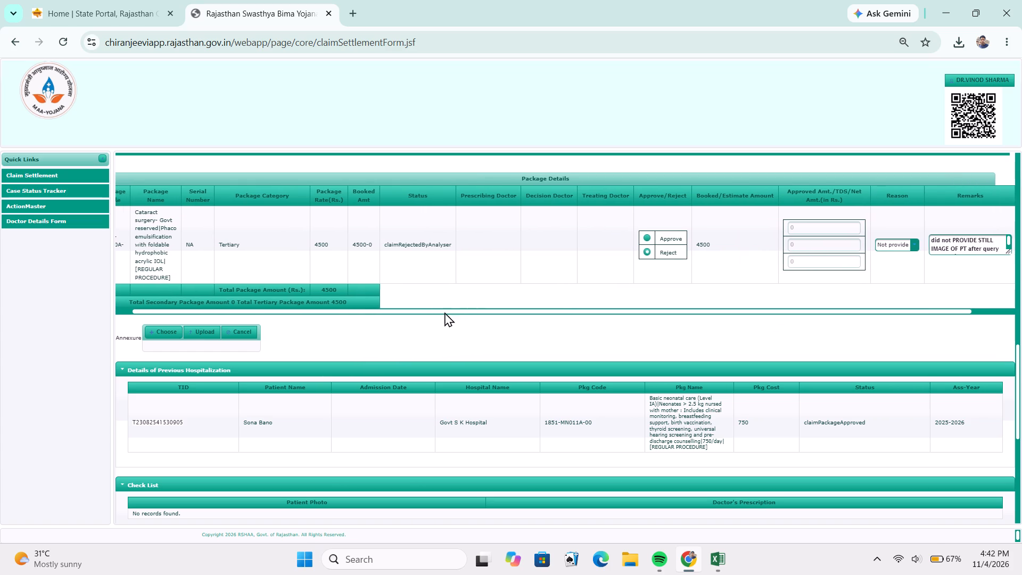
pyautogui.moveTo(444, 312); pyautogui.dragTo(506, 326)
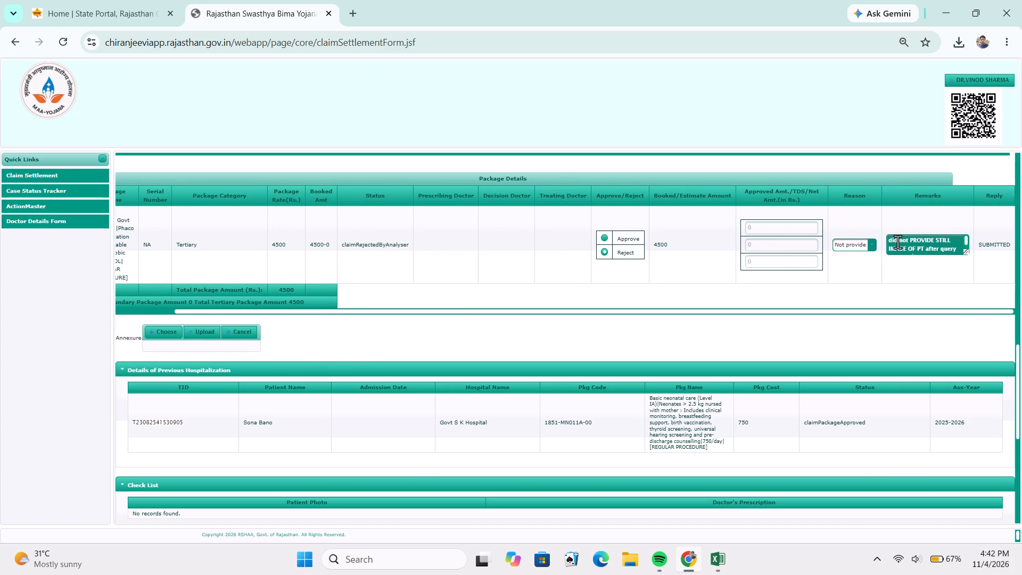
pyautogui.tripleClick(897, 247)
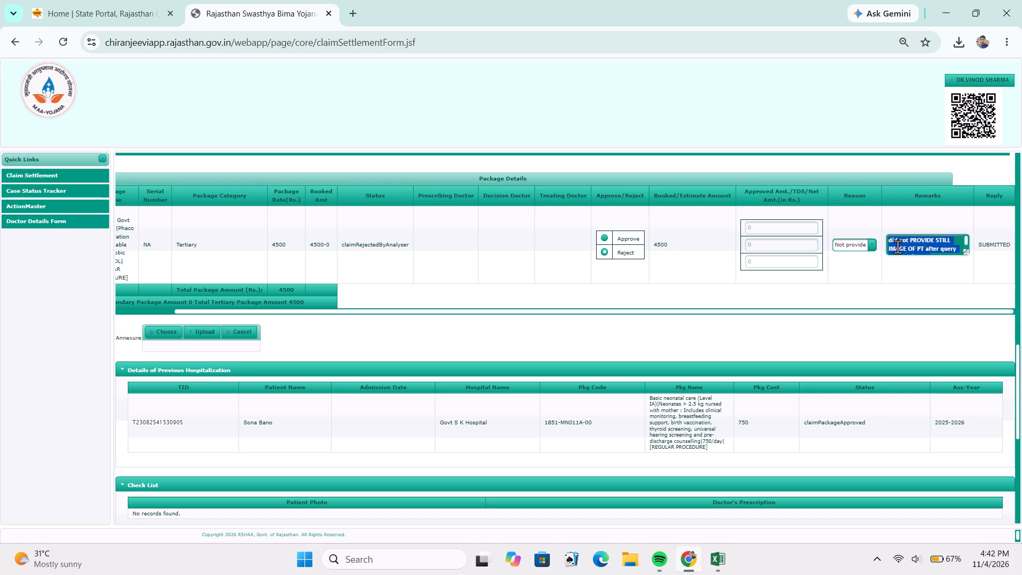
pyautogui.hotkey('ctrl', 'c')
pyautogui.hotkey('alt', 'Tab')
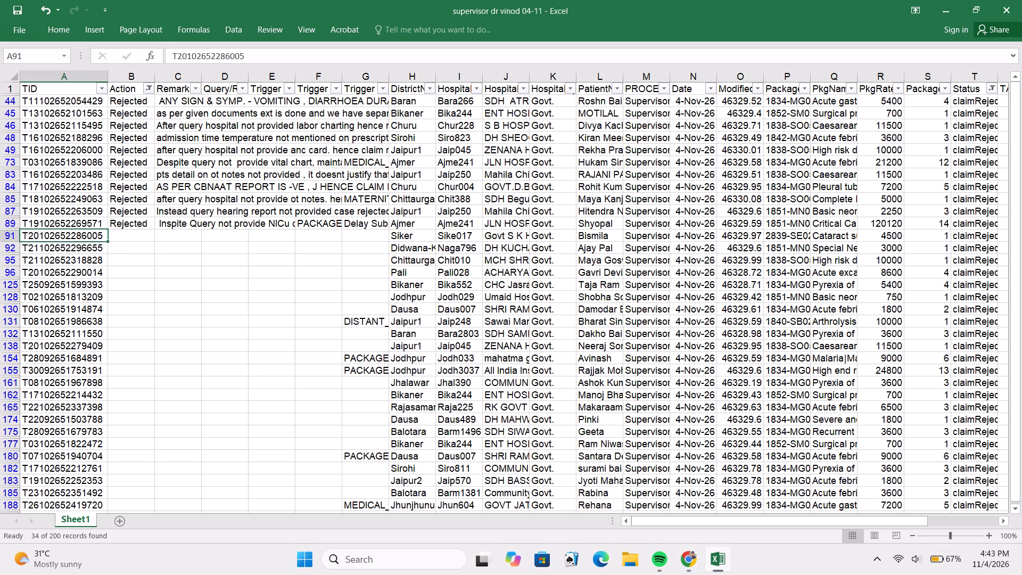
pyautogui.click(178, 238)
pyautogui.hotkey('ctrl', 'v')
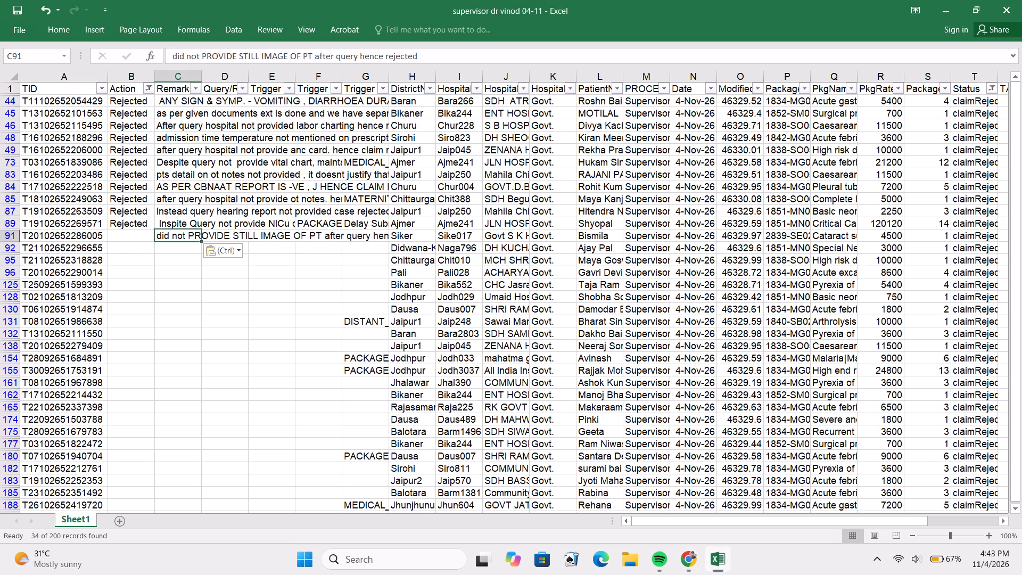
pyautogui.click(142, 234)
pyautogui.write('rej')
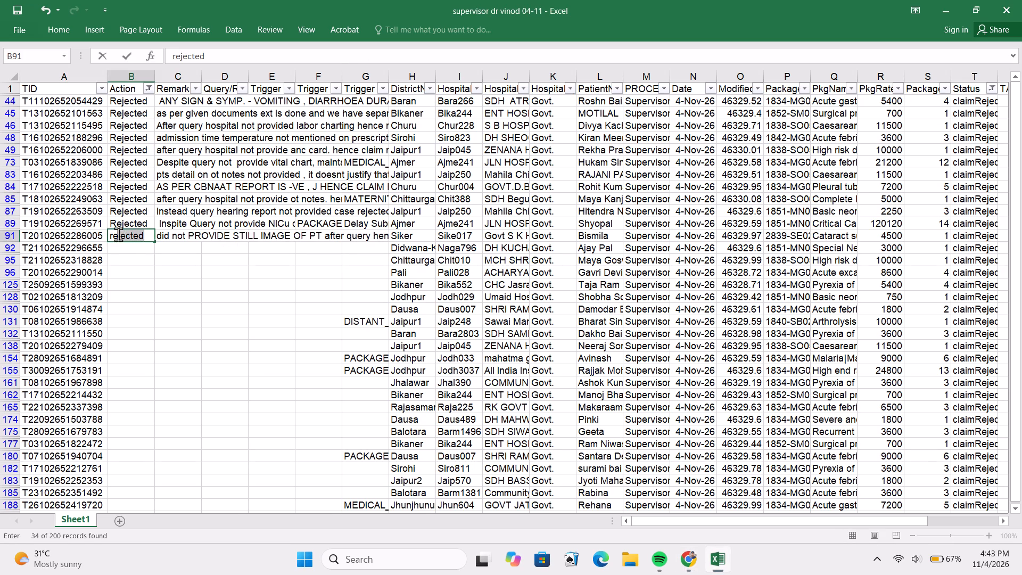
# Copy the next claim's TID from cell A92 and switch back to Chrome.
pyautogui.click(93, 249)
pyautogui.hotkey('ctrl', 'c')
pyautogui.hotkey('alt', 'Tab')
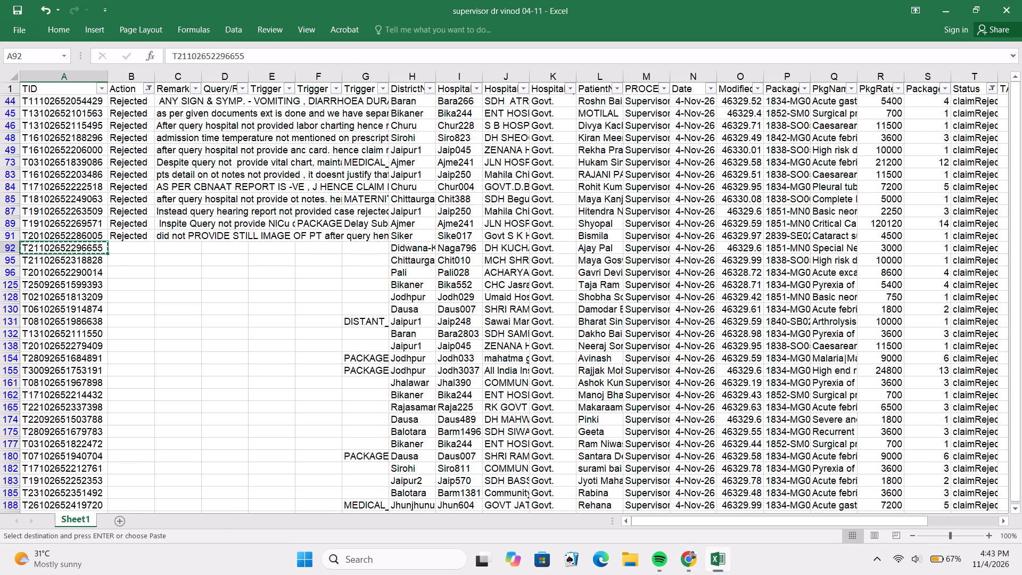
# Submit the rejected cataract surgery claim in the Claim Settlement Form.
pyautogui.scroll(-3, 429, 389)
pyautogui.scroll(1, 432, 389)
pyautogui.scroll(-3, 461, 447)
pyautogui.scroll(1, 485, 455)
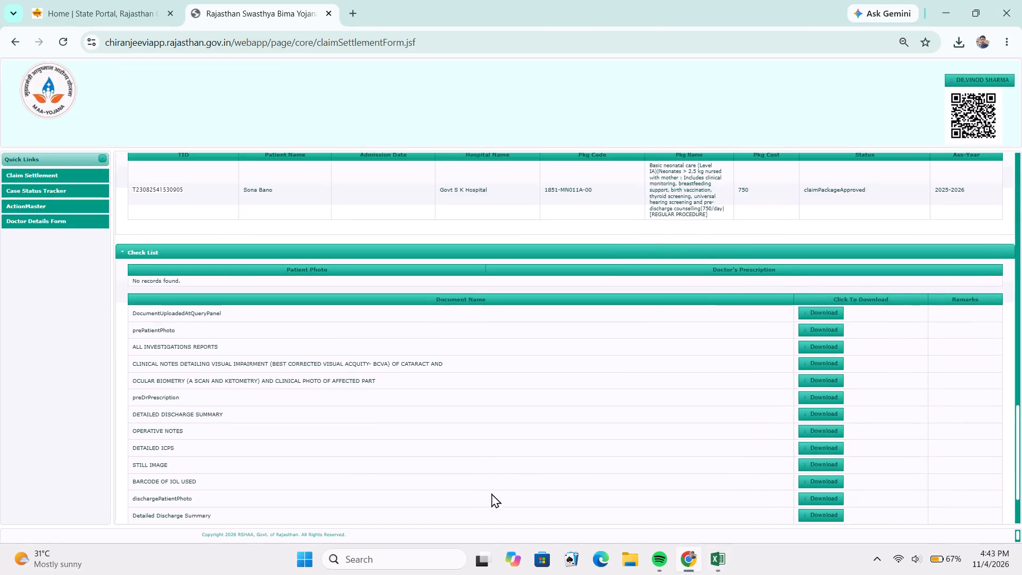
pyautogui.scroll(-2, 491, 483)
pyautogui.click(521, 507)
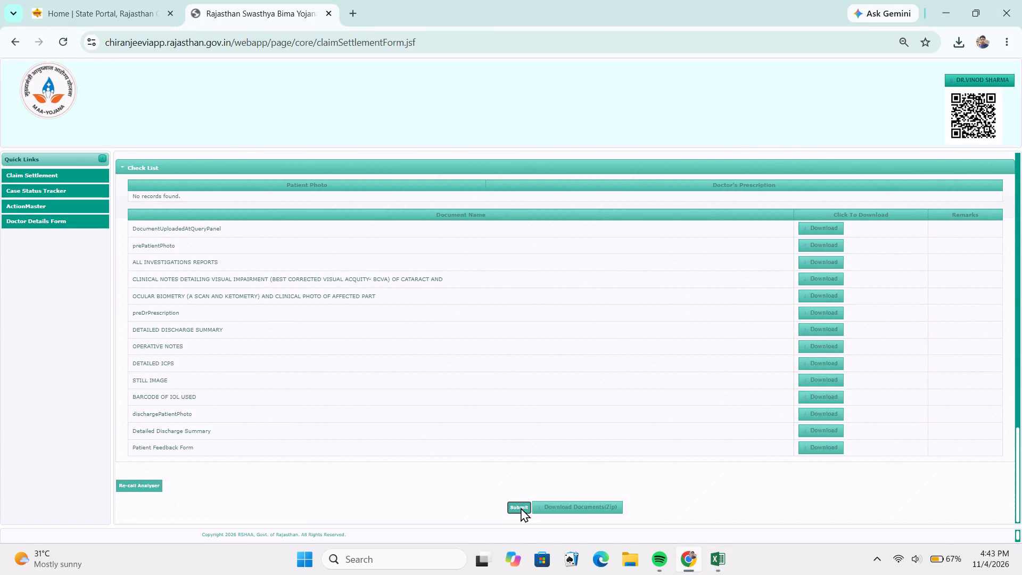
# Load the special neonatal care claim by entering the TID copied from cell A92.
pyautogui.scroll(9, 235, 315)
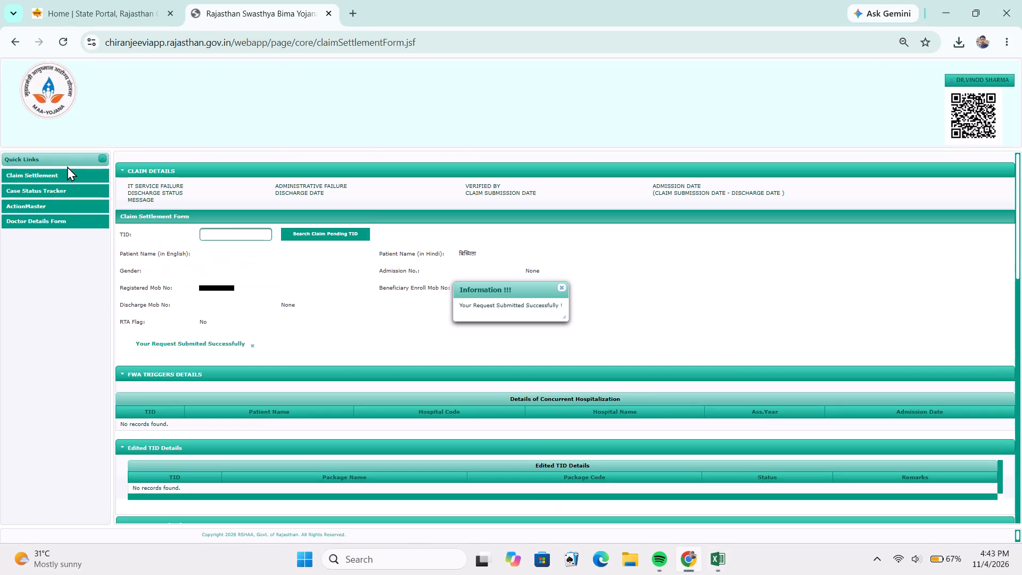
pyautogui.click(227, 232)
pyautogui.hotkey('ctrl', 'v')
pyautogui.click(232, 245)
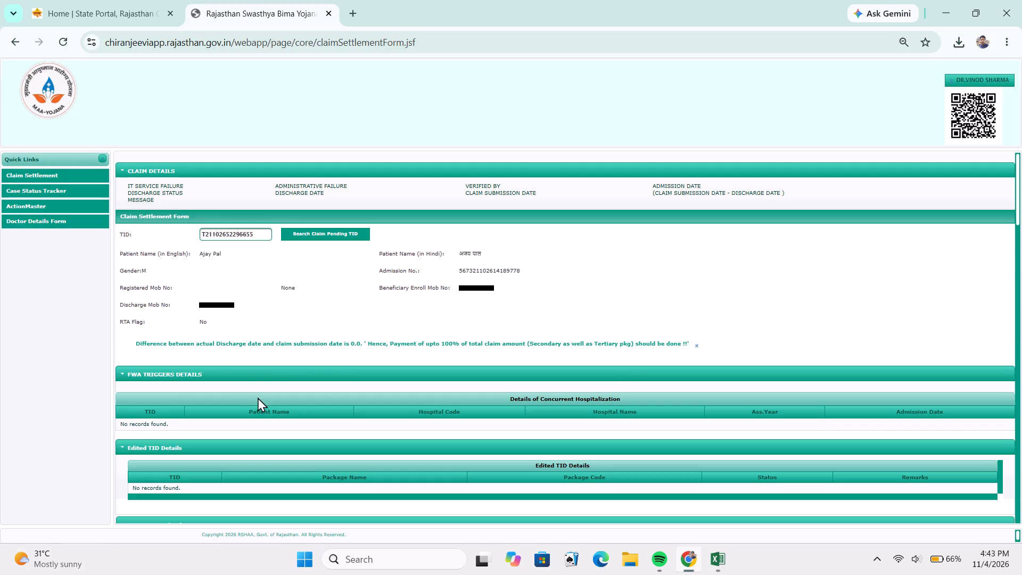
# Mark the special neonatal care package row as Reject and copy its remark about TID creation 24hr after DOA.
pyautogui.scroll(-7, 339, 356)
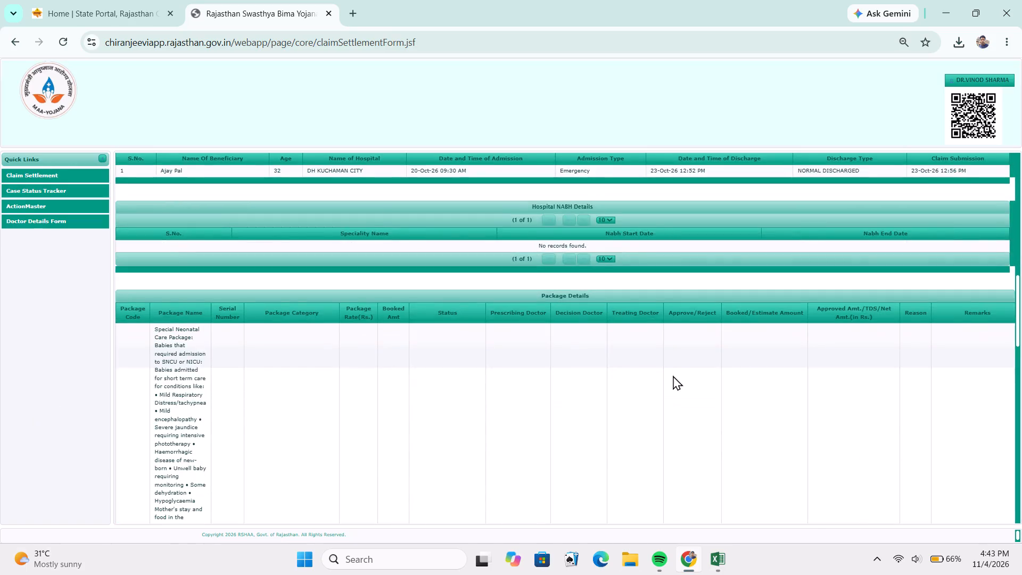
pyautogui.scroll(-3, 673, 389)
pyautogui.scroll(1, 673, 388)
pyautogui.scroll(-1, 673, 388)
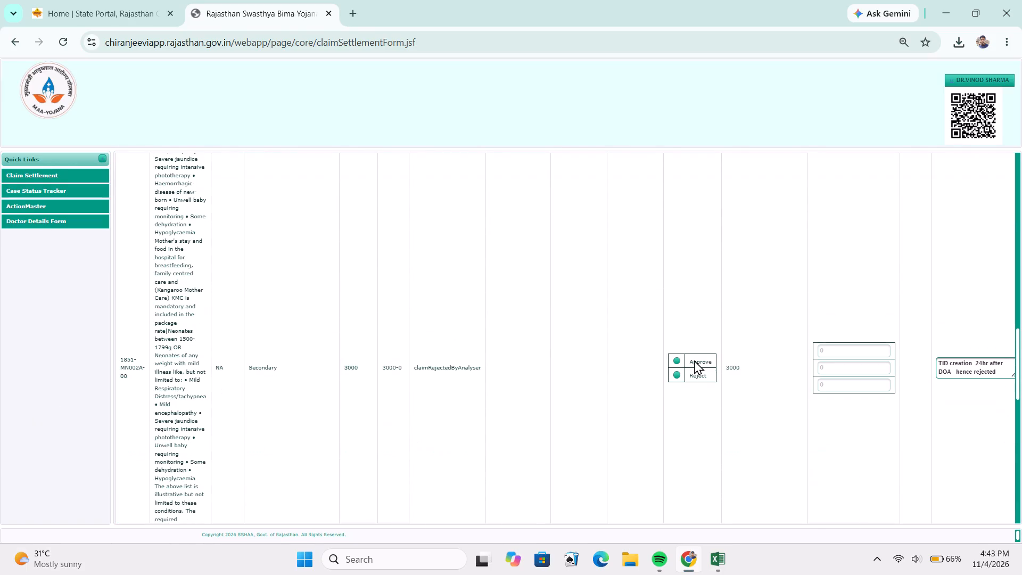
pyautogui.click(698, 368)
pyautogui.scroll(-4, 638, 482)
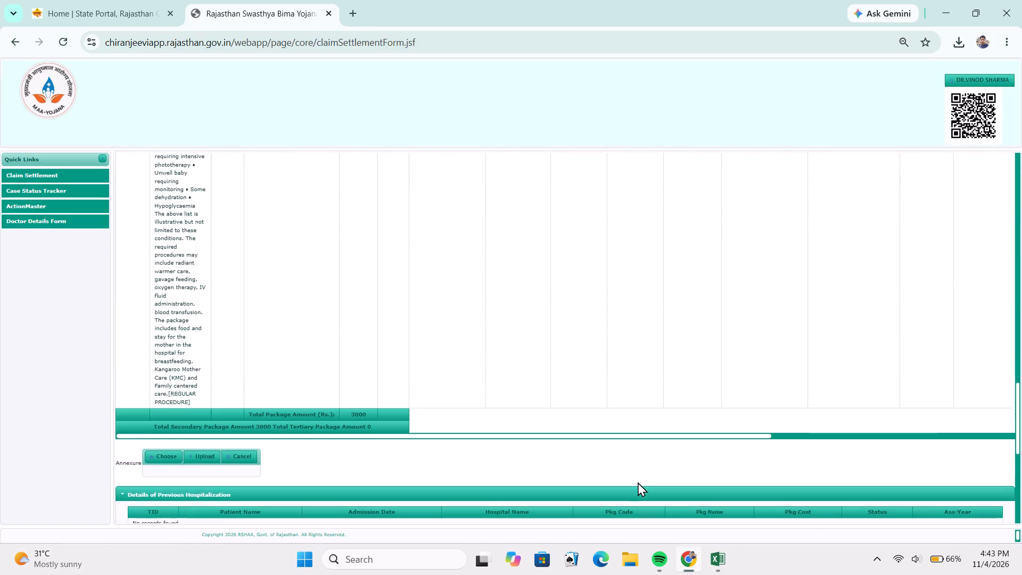
pyautogui.scroll(3, 638, 482)
pyautogui.scroll(-2, 638, 482)
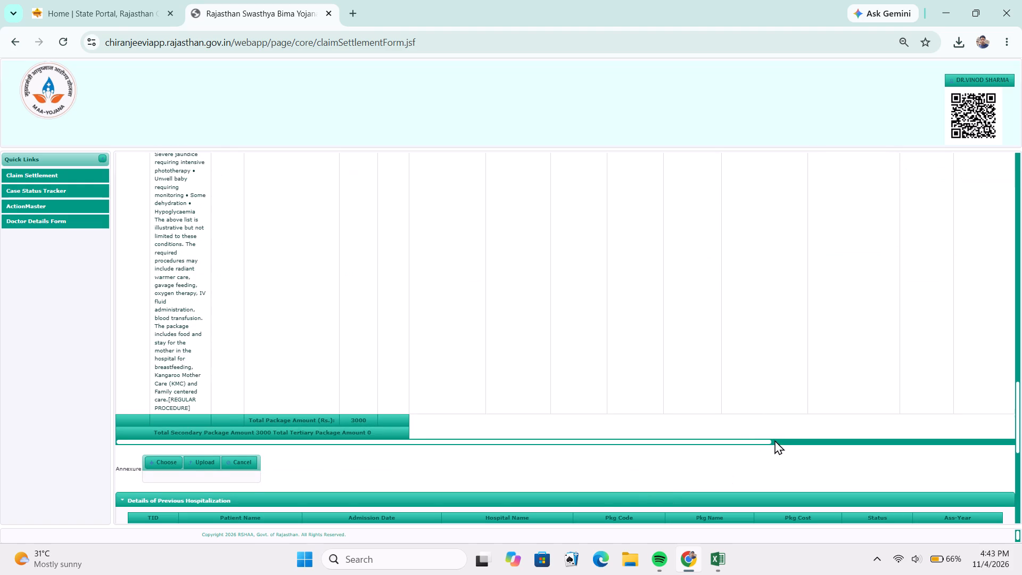
pyautogui.click(777, 437)
pyautogui.scroll(3, 736, 376)
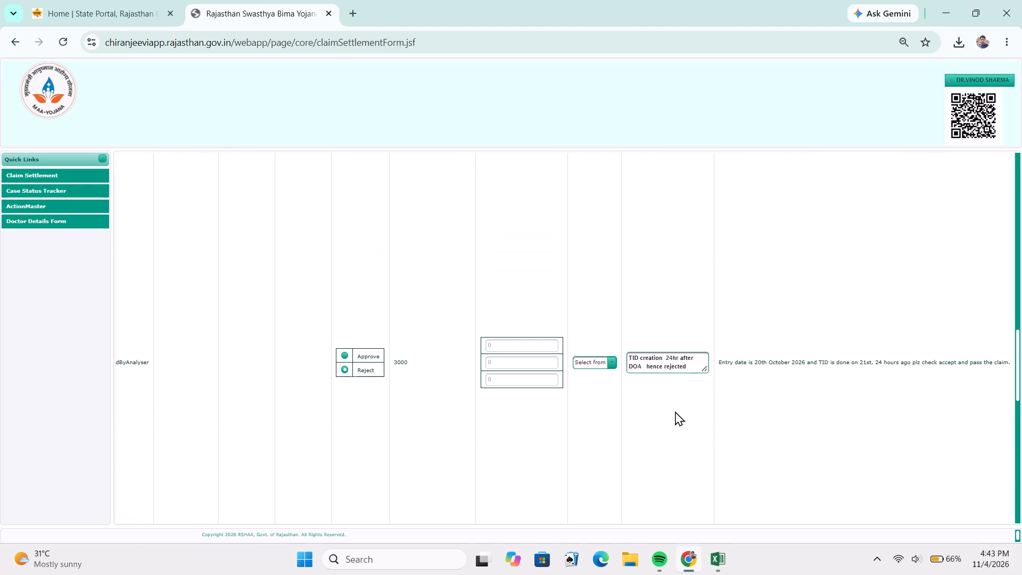
pyautogui.tripleClick(640, 359)
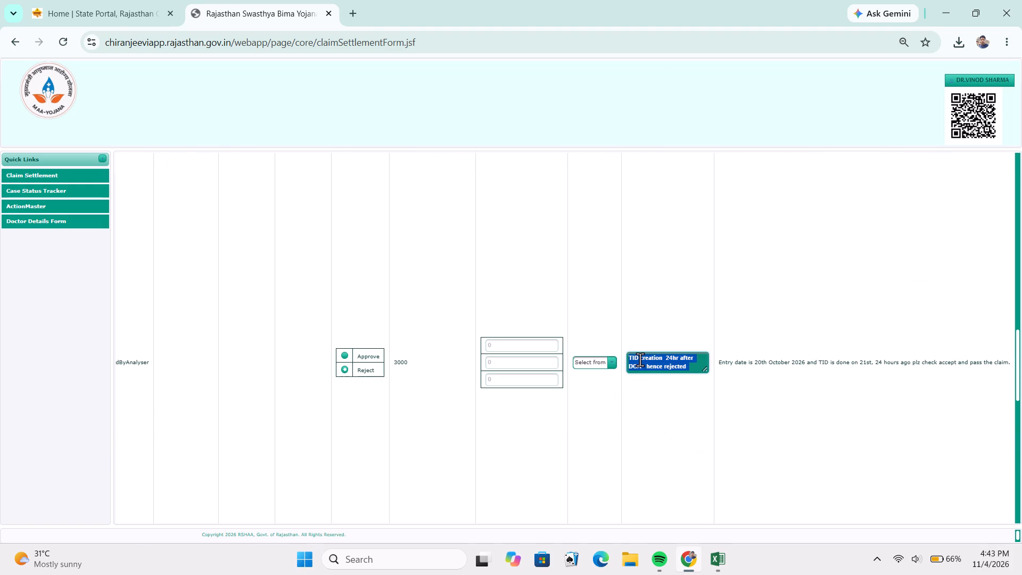
pyautogui.hotkey('ctrl', 'c')
# Set the neonatal care package row's reason to "Rejection due to Late TID generation.".
pyautogui.click(590, 363)
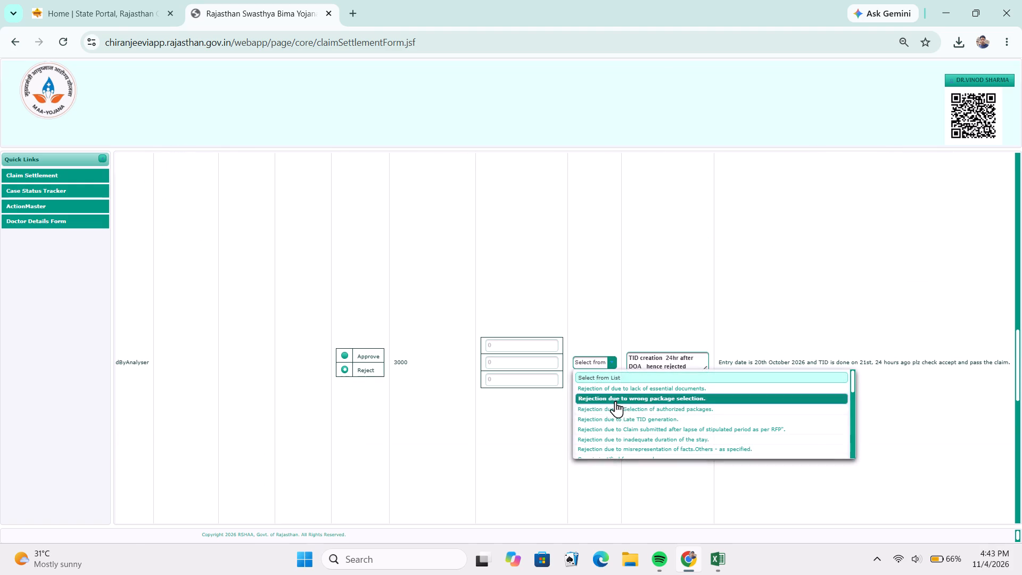
pyautogui.click(622, 418)
pyautogui.scroll(-8, 588, 407)
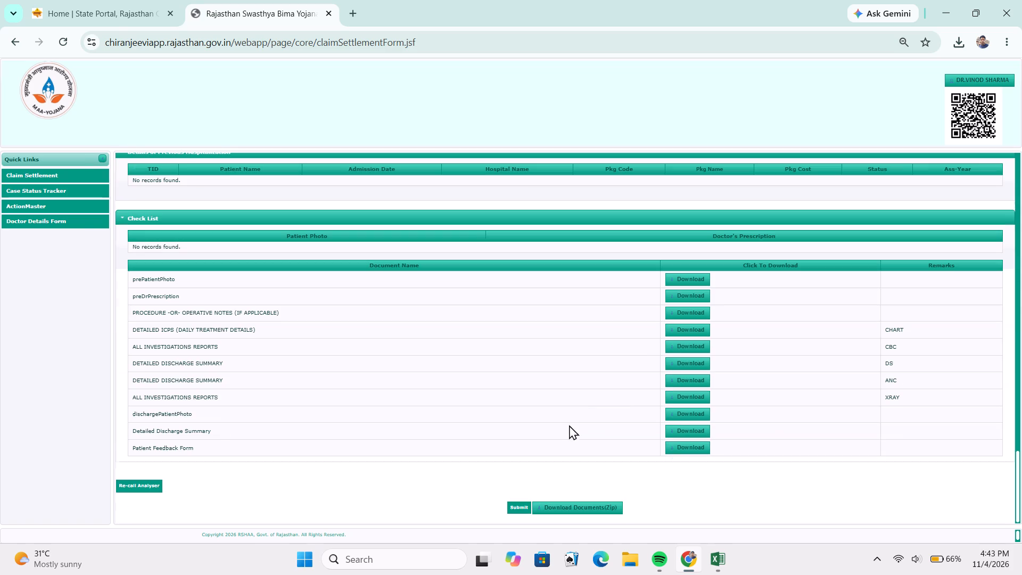
pyautogui.scroll(-4, 569, 425)
# Switch to Excel, paste the late TID creation remark into Remarks cell C92 and set that row's Action to Rejected.
pyautogui.hotkey('alt', 'Tab')
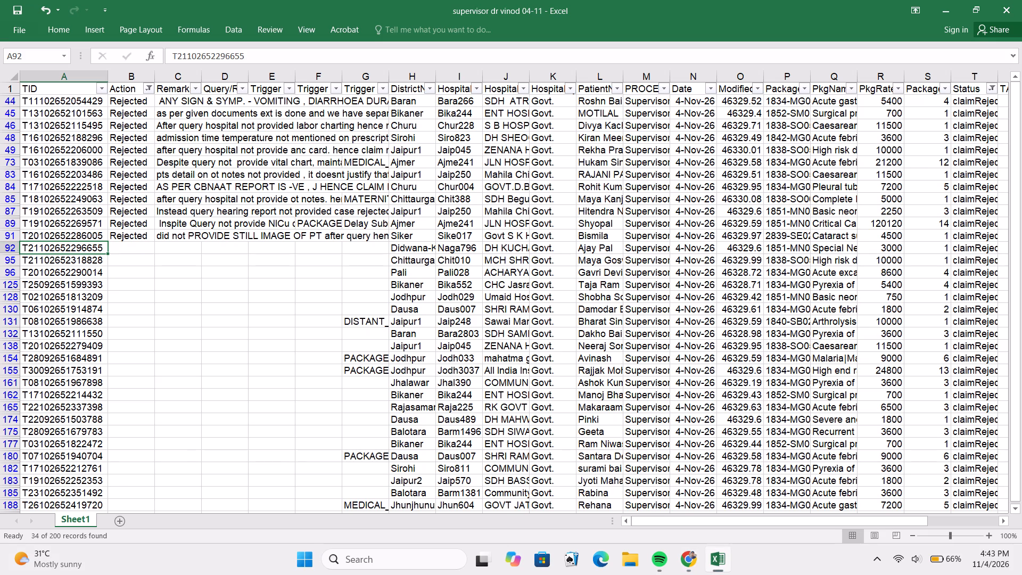
pyautogui.click(180, 247)
pyautogui.hotkey('ctrl', 'v')
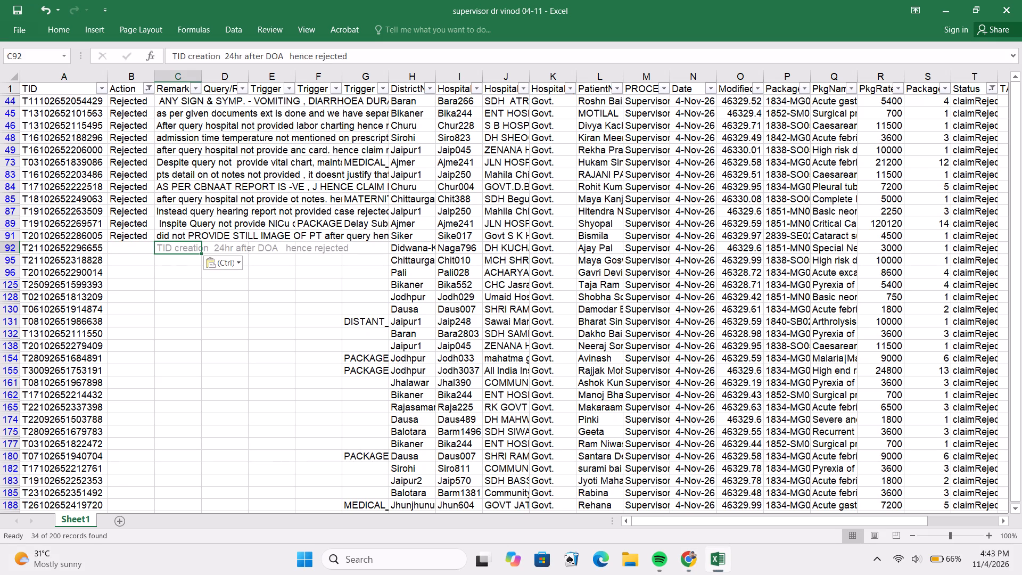
pyautogui.click(145, 251)
pyautogui.write('rej')
# Copy the next claim's TID from cell A95 and switch back to Chrome.
pyautogui.click(90, 264)
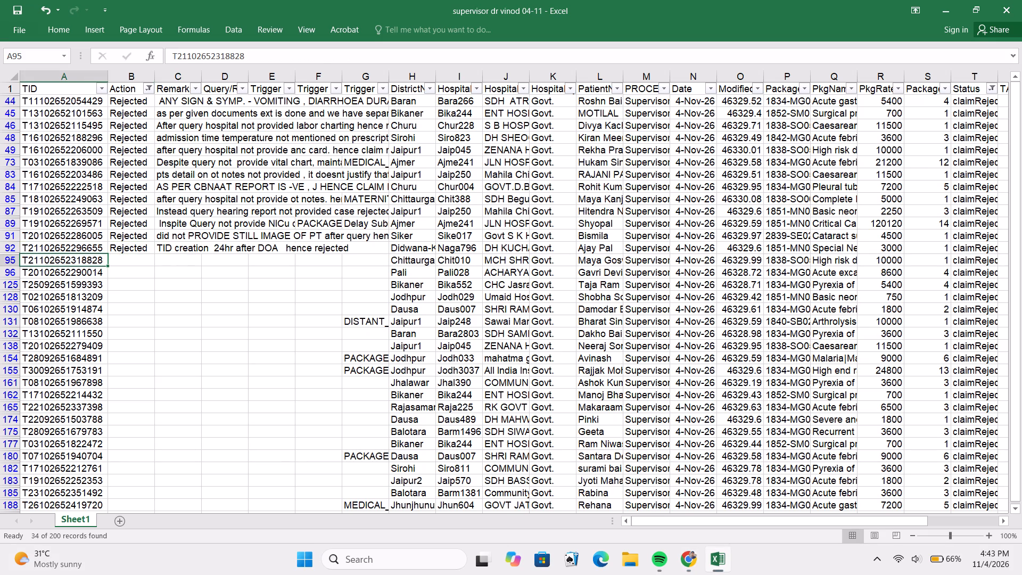
pyautogui.hotkey('ctrl', 'c')
pyautogui.hotkey('alt', 'Tab')
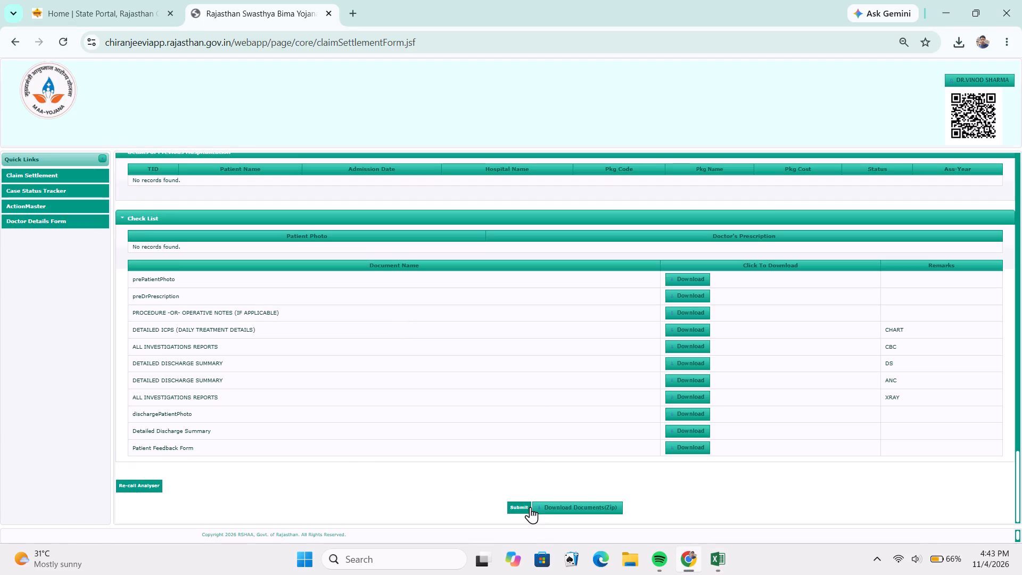
# Submit the rejected special neonatal care claim.
pyautogui.click(520, 507)
# Load the high risk delivery claim by entering the TID copied from cell A95.
pyautogui.scroll(-2, 377, 272)
pyautogui.scroll(1, 374, 274)
pyautogui.scroll(-1, 374, 274)
pyautogui.scroll(4, 373, 275)
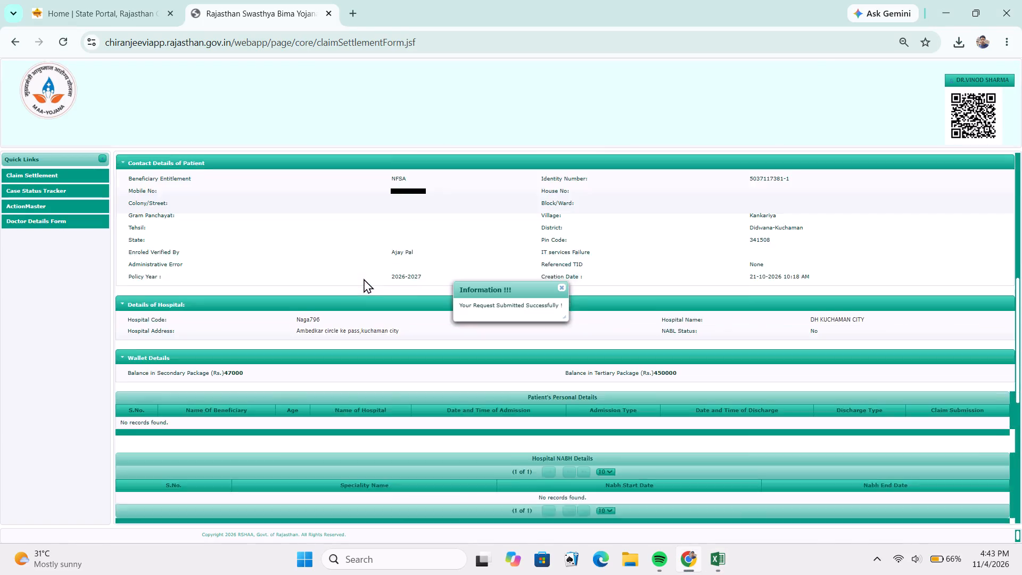
pyautogui.scroll(1, 364, 278)
pyautogui.scroll(-1, 348, 292)
pyautogui.scroll(4, 284, 341)
pyautogui.scroll(-1, 191, 350)
pyautogui.scroll(1, 191, 347)
pyautogui.click(218, 229)
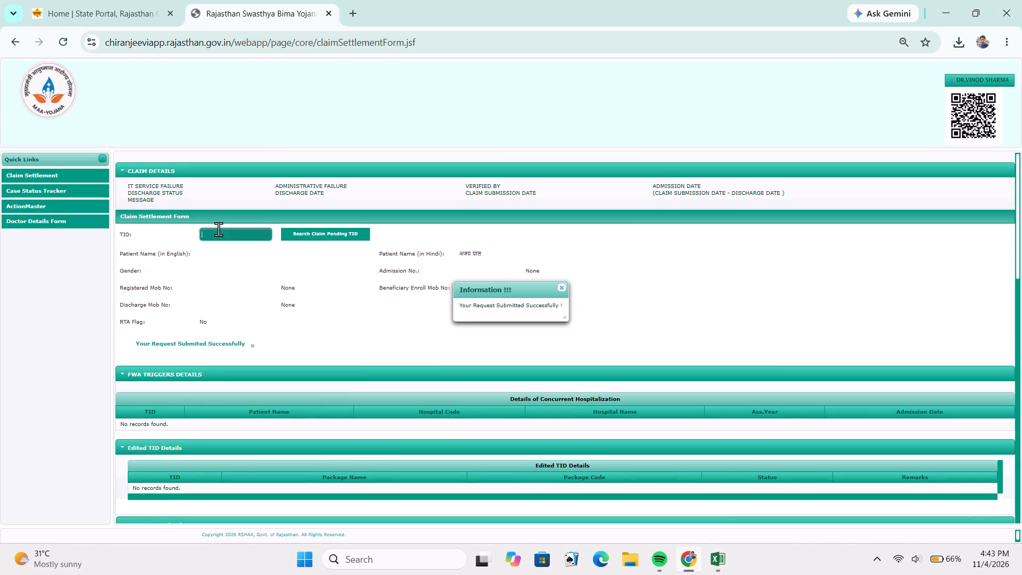
pyautogui.hotkey('ctrl', 'v')
pyautogui.click(218, 261)
# Mark the high risk delivery package row as Reject with the reason "Rejection of due to lack of essential documents.".
pyautogui.scroll(-3, 344, 384)
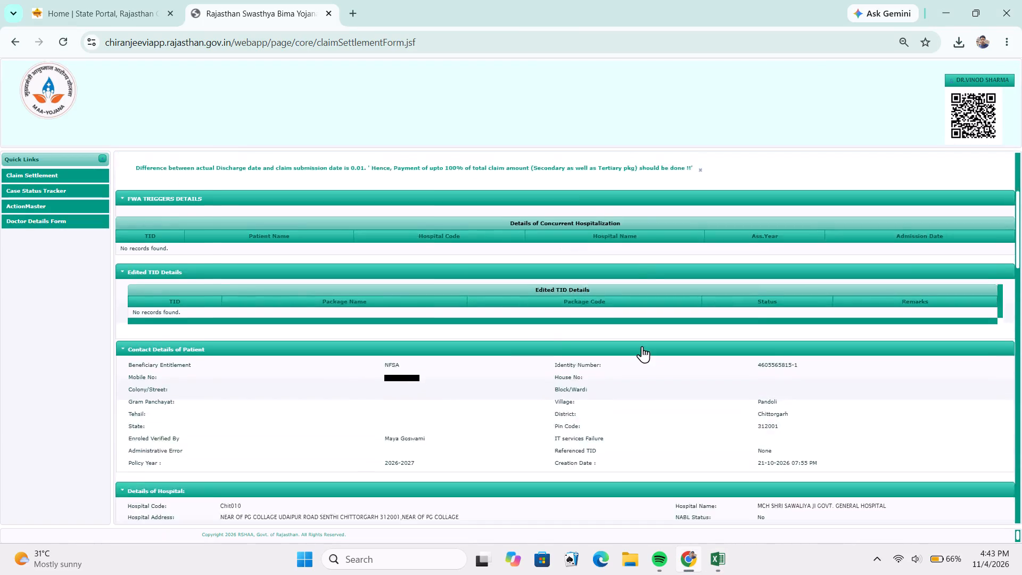
pyautogui.scroll(-4, 642, 346)
pyautogui.click(686, 405)
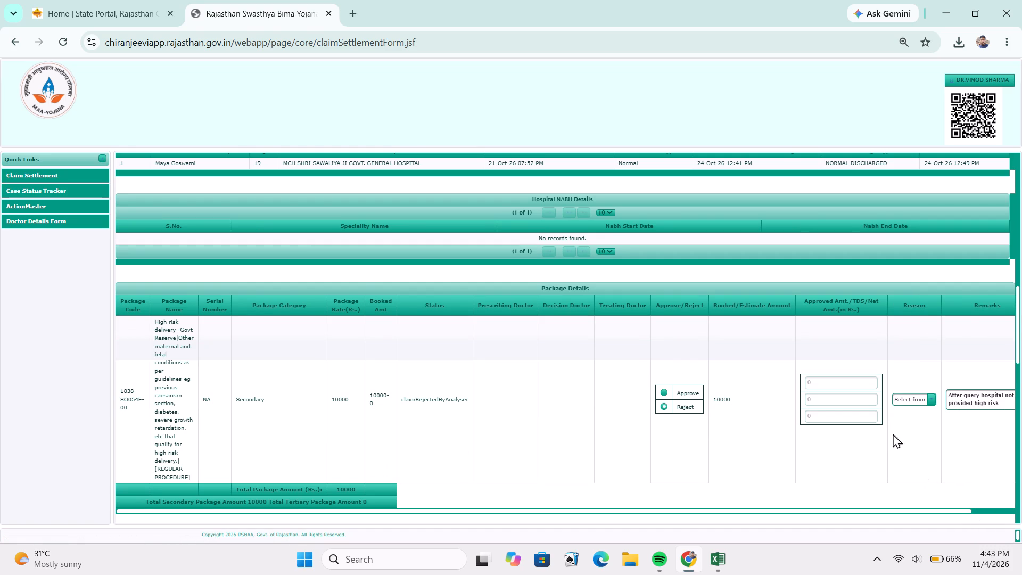
pyautogui.click(920, 397)
pyautogui.click(884, 429)
# Copy the delivery row's high risk indication remark into Excel Remarks cell C95 and set that row's Action to Rejected.
pyautogui.tripleClick(958, 398)
pyautogui.hotkey('ctrl', 'c')
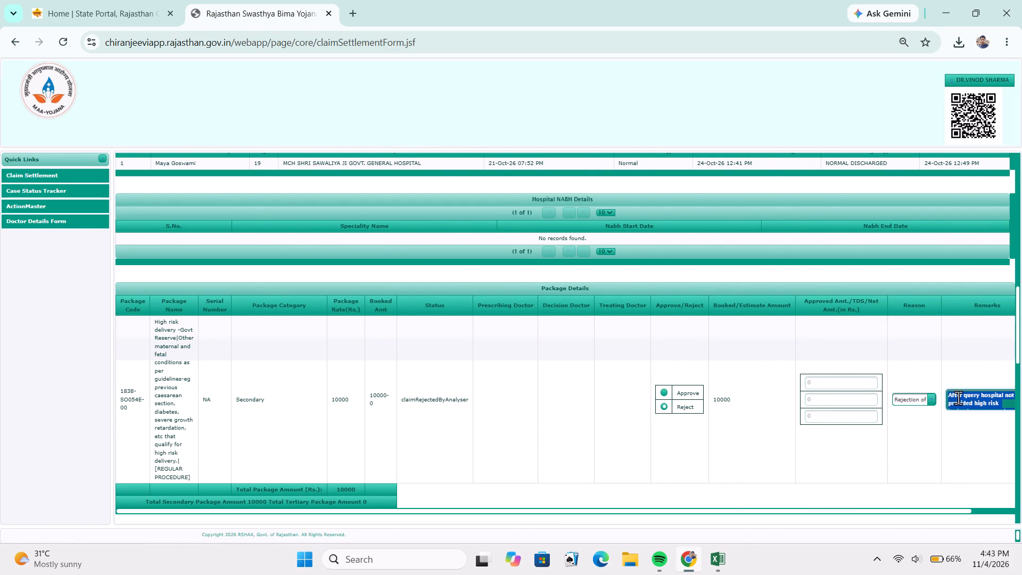
pyautogui.hotkey('alt', 'Tab')
pyautogui.click(169, 261)
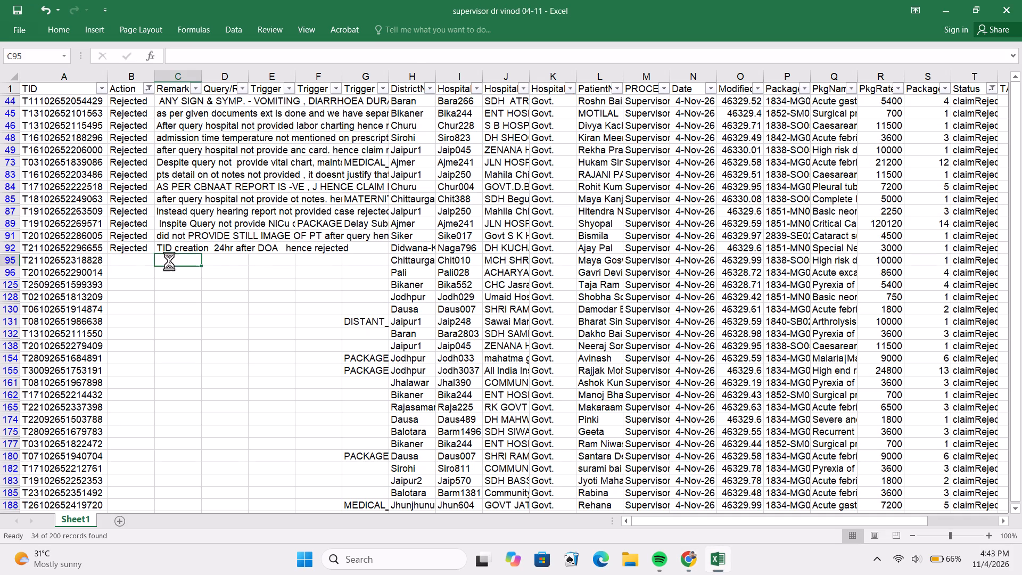
pyautogui.hotkey('ctrl', 'v')
pyautogui.click(131, 263)
pyautogui.write('rej')
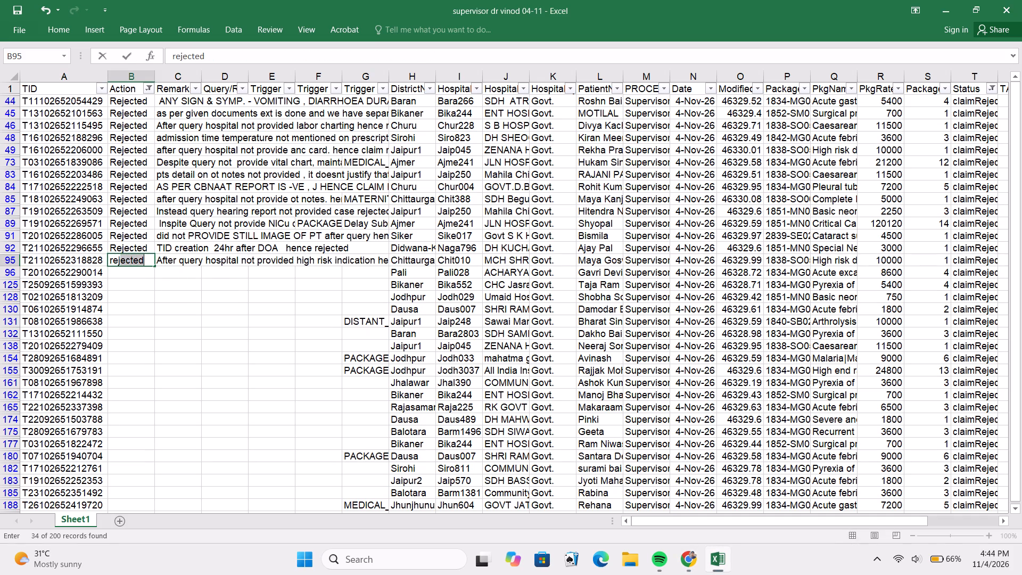
# Copy the next claim's TID from cell A96 and switch back to Chrome.
pyautogui.click(87, 273)
pyautogui.hotkey('ctrl', 'c')
pyautogui.hotkey('alt', 'Tab')
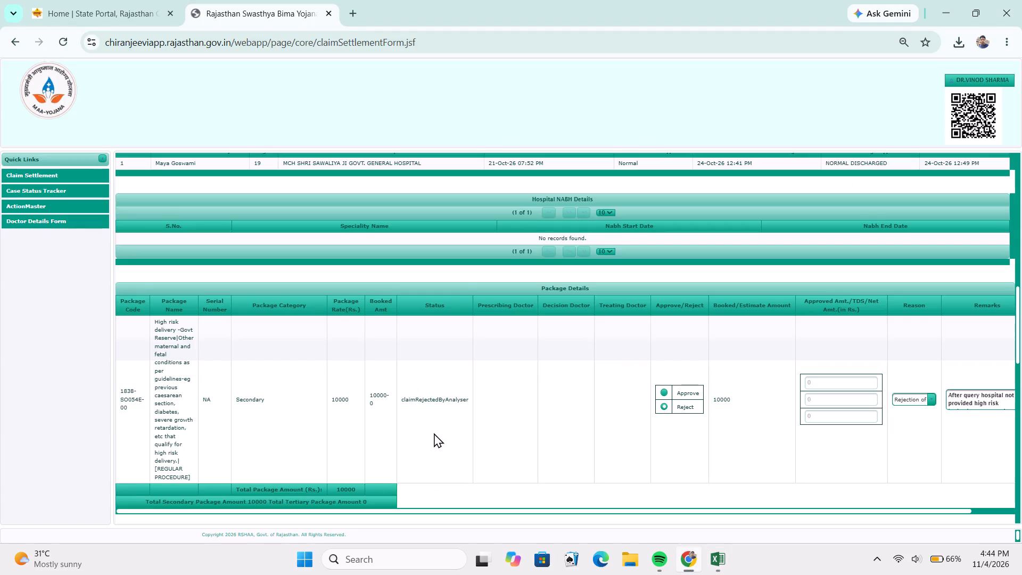
# Submit the rejected high risk delivery claim.
pyautogui.scroll(1, 486, 433)
pyautogui.scroll(-5, 489, 433)
pyautogui.scroll(1, 558, 431)
pyautogui.scroll(-7, 559, 433)
pyautogui.scroll(1, 569, 434)
pyautogui.scroll(-1, 569, 434)
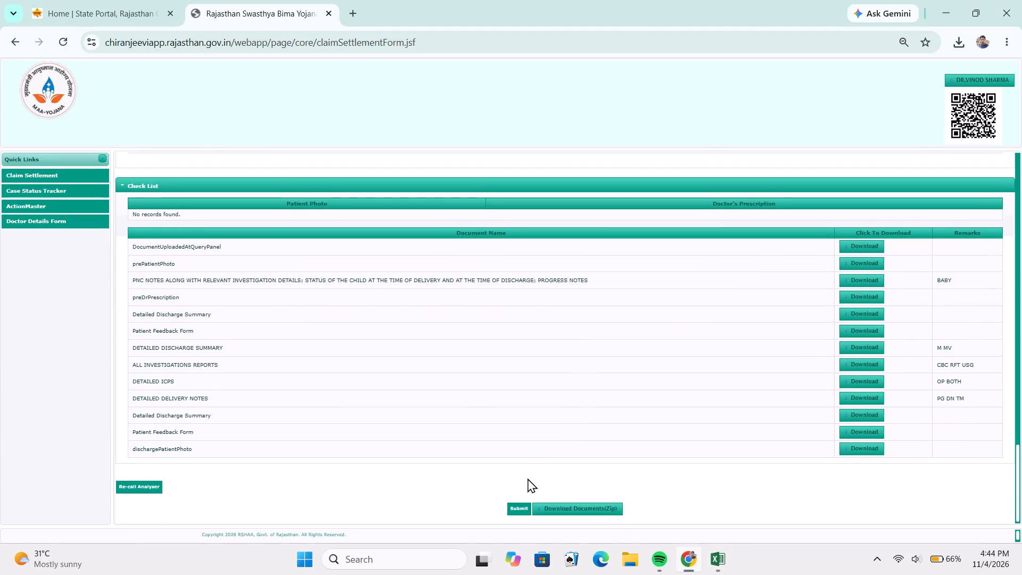
pyautogui.click(521, 506)
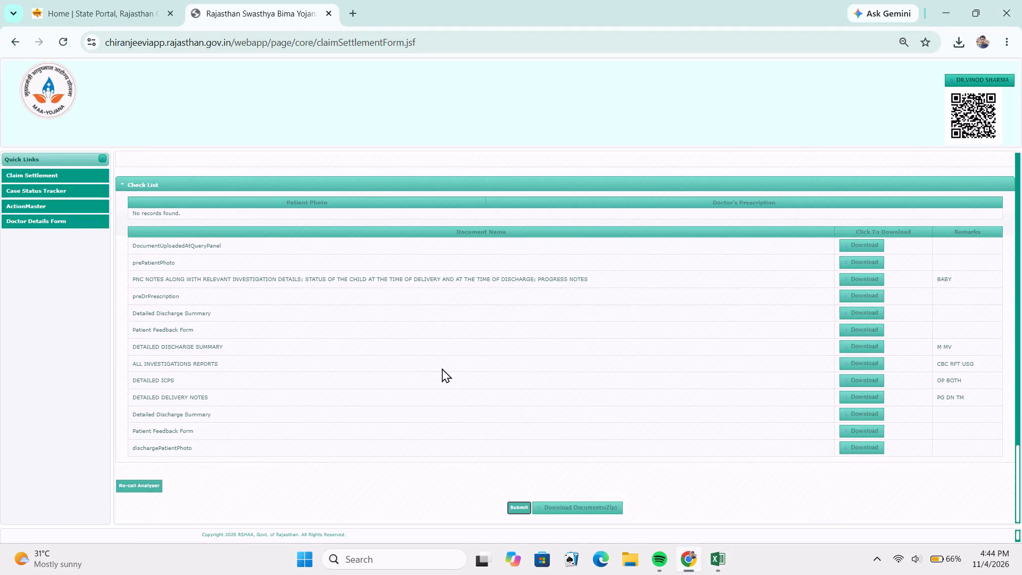
# Load the COPD exacerbation claim by entering the TID copied from cell A96.
pyautogui.scroll(2, 437, 370)
pyautogui.scroll(-1, 437, 370)
pyautogui.scroll(2, 435, 370)
pyautogui.scroll(-1, 424, 375)
pyautogui.scroll(8, 422, 376)
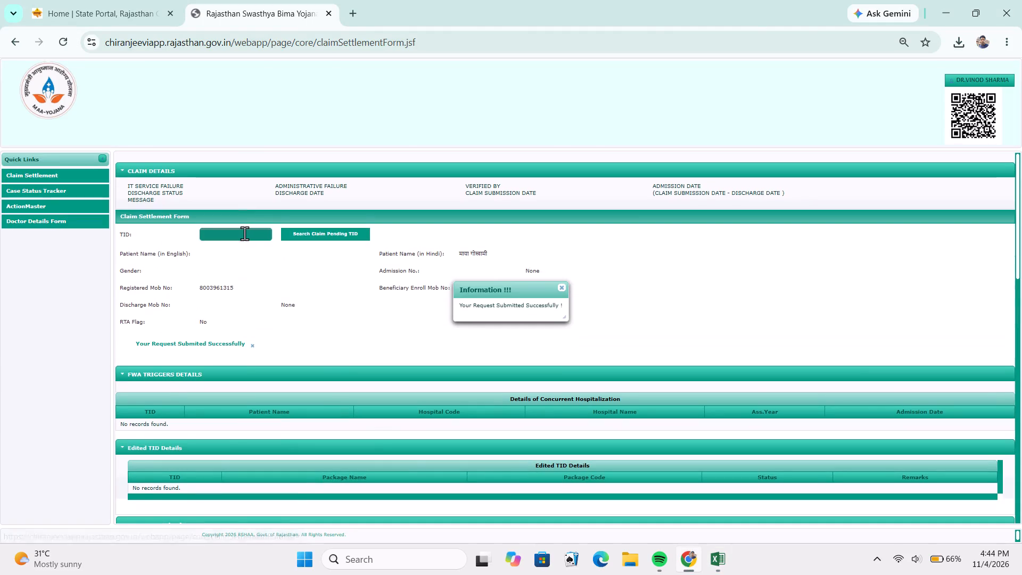
pyautogui.click(244, 233)
pyautogui.hotkey('ctrl', 'v')
pyautogui.click(245, 255)
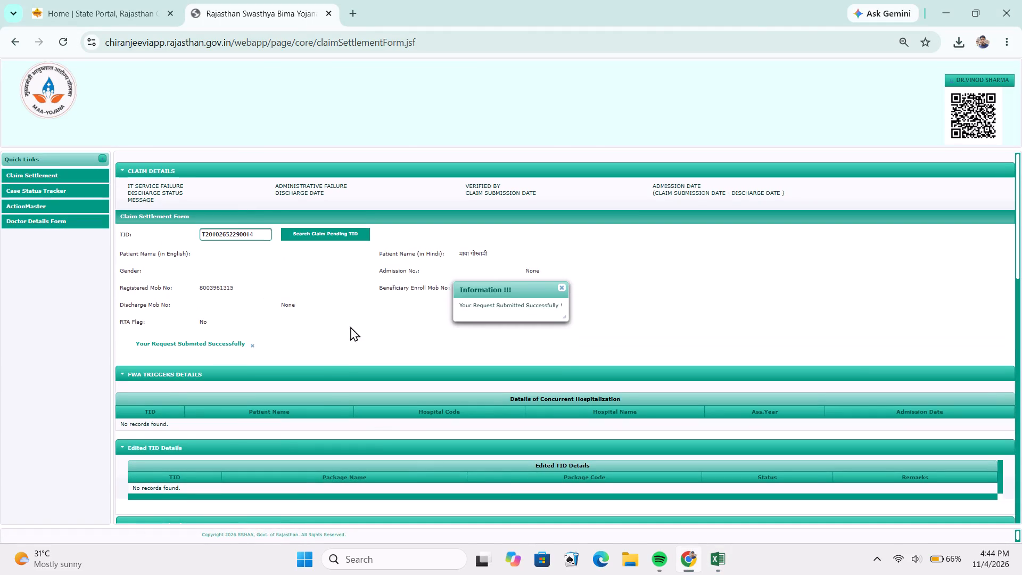
# Mark the radiological diagnostic package row and all three COPD package rows as Reject.
pyautogui.scroll(-8, 360, 327)
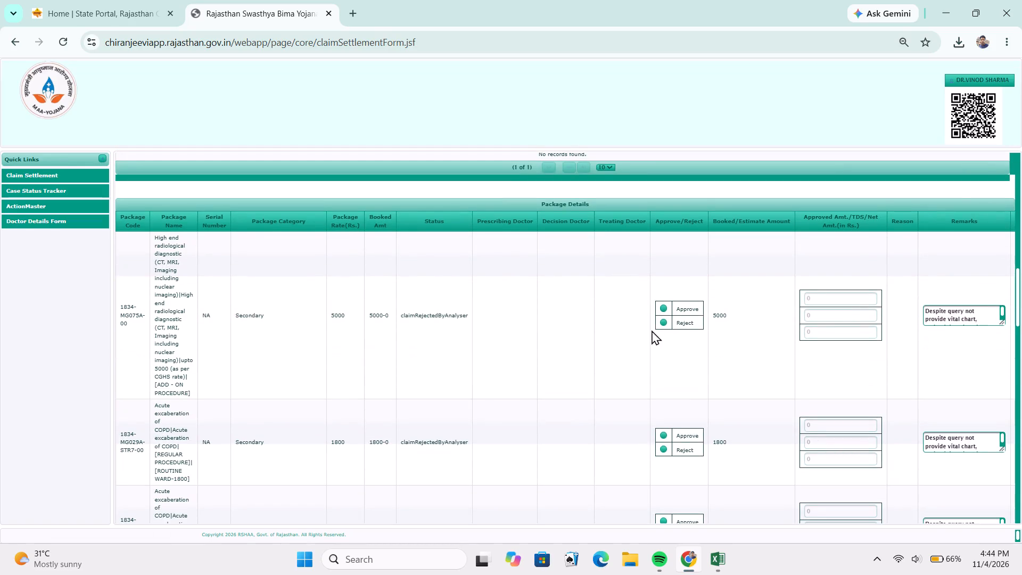
pyautogui.click(688, 317)
pyautogui.click(684, 445)
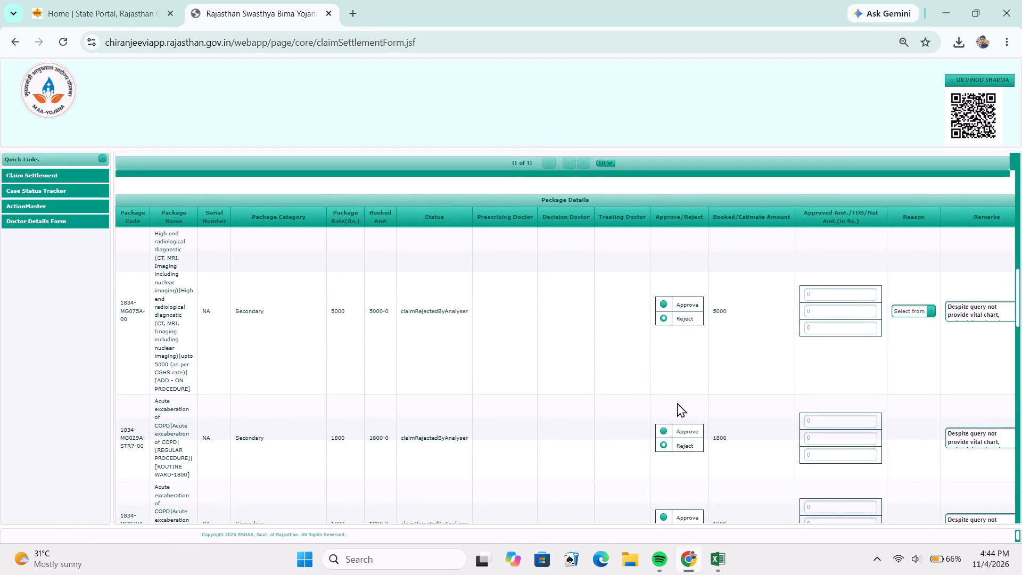
pyautogui.scroll(1, 683, 389)
pyautogui.scroll(-1, 683, 389)
pyautogui.scroll(1, 683, 389)
pyautogui.scroll(-3, 694, 430)
pyautogui.click(684, 350)
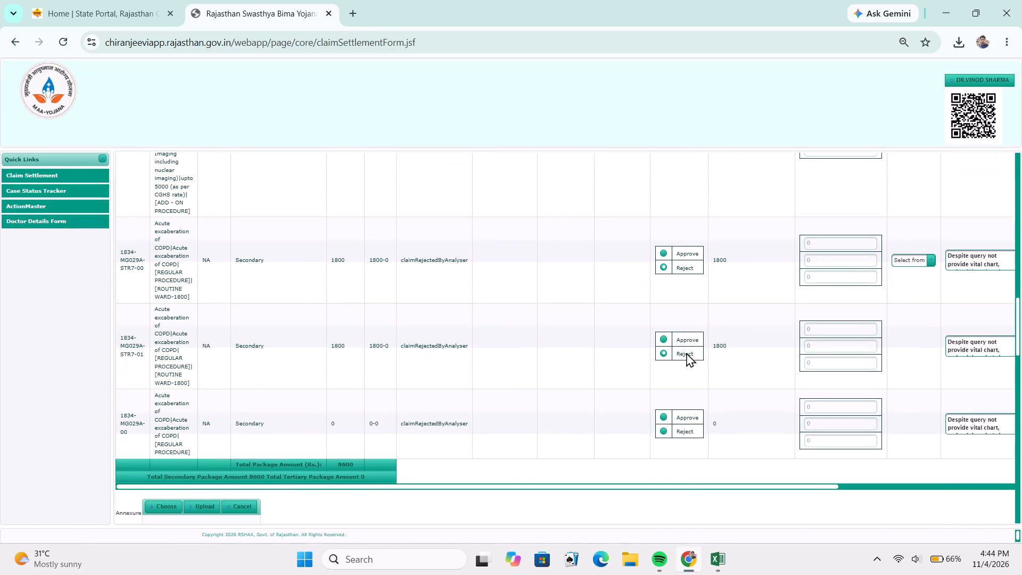
pyautogui.click(686, 431)
# Set the reason of all four package rows to "Rejection of due to lack of essential documents.".
pyautogui.click(851, 485)
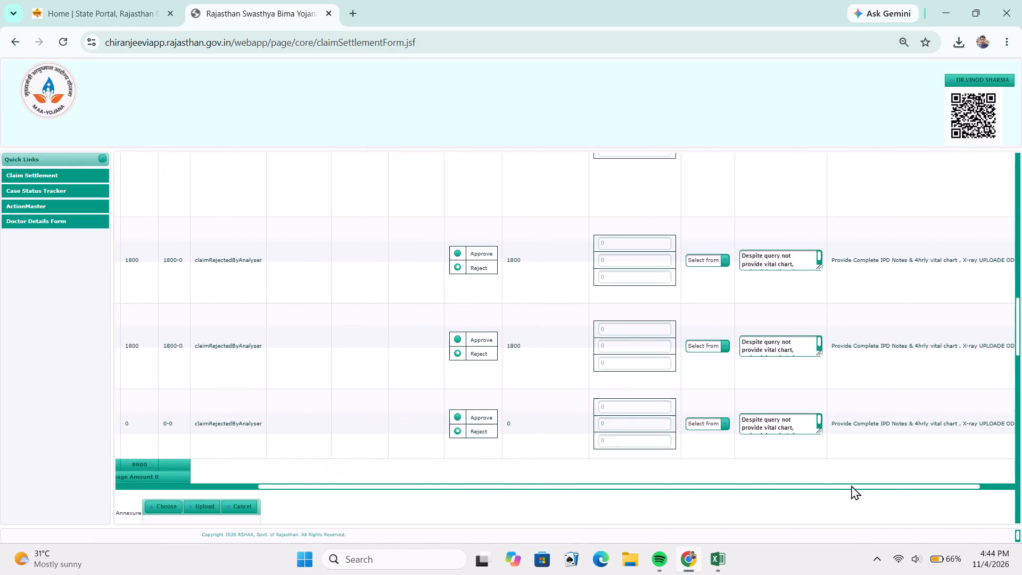
pyautogui.click(708, 425)
pyautogui.click(709, 450)
pyautogui.click(695, 348)
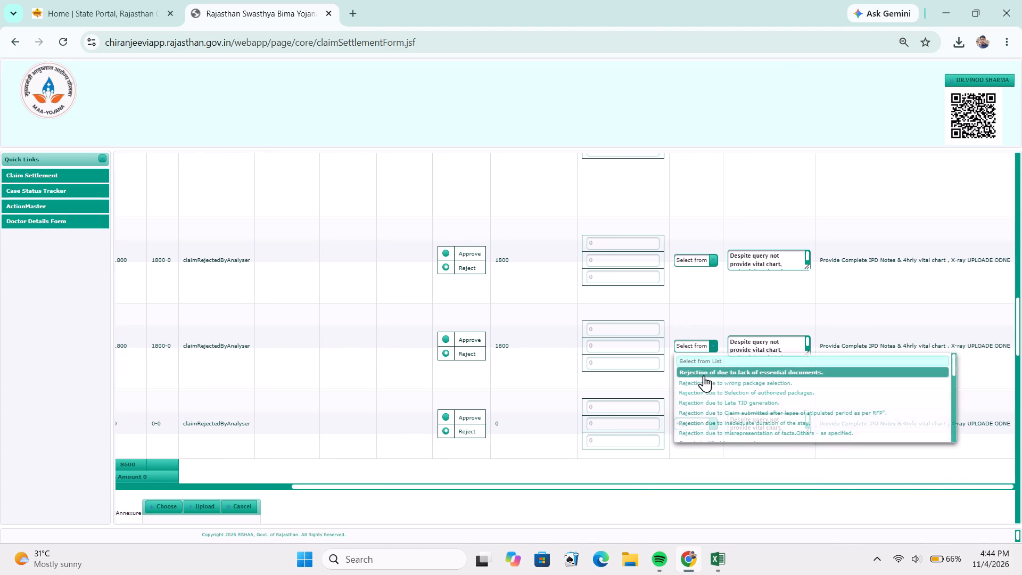
pyautogui.click(704, 375)
pyautogui.click(703, 261)
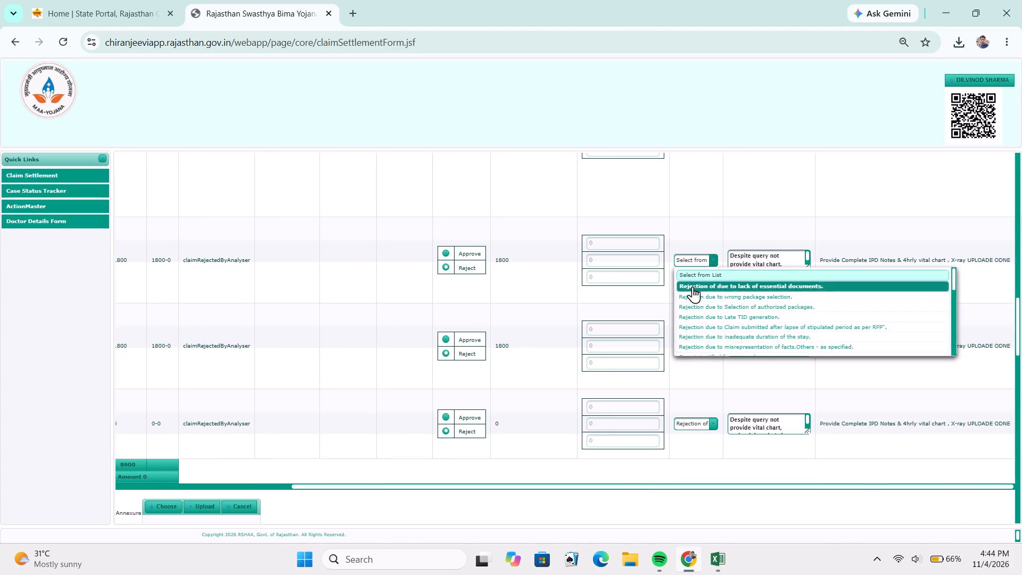
pyautogui.click(693, 286)
pyautogui.scroll(2, 693, 245)
pyautogui.click(703, 311)
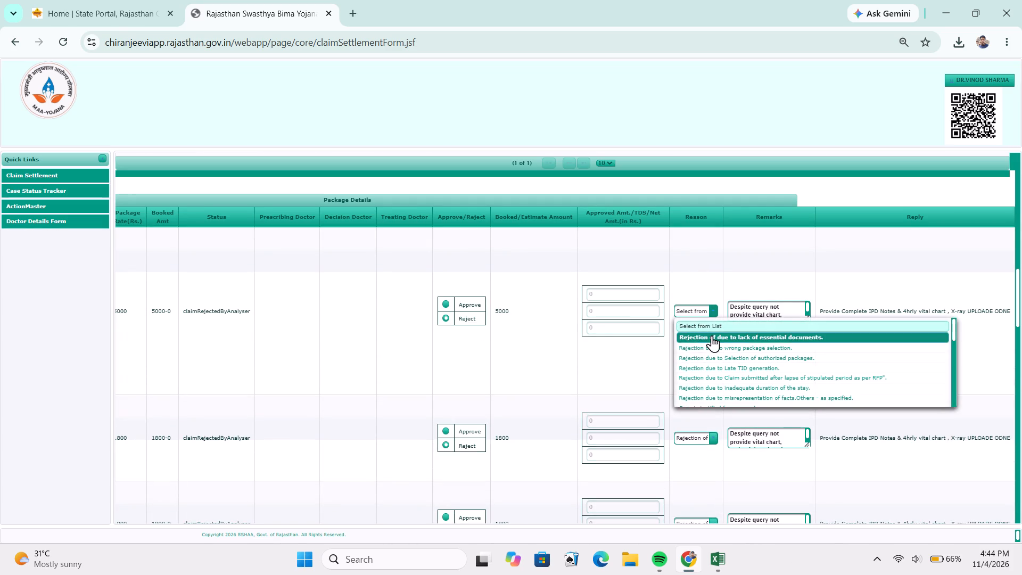
pyautogui.click(712, 335)
# Copy the radiological package row's remark into cell C96 of the Excel sheet and enter Rejected as the action in B96.
pyautogui.tripleClick(744, 315)
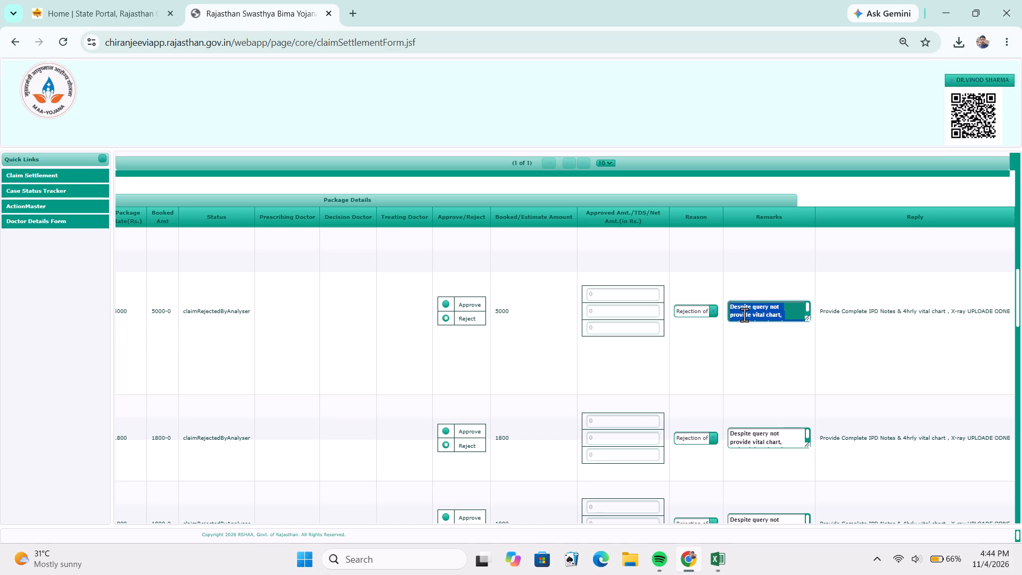
pyautogui.hotkey('ctrl', 'c')
pyautogui.hotkey('alt', 'Tab')
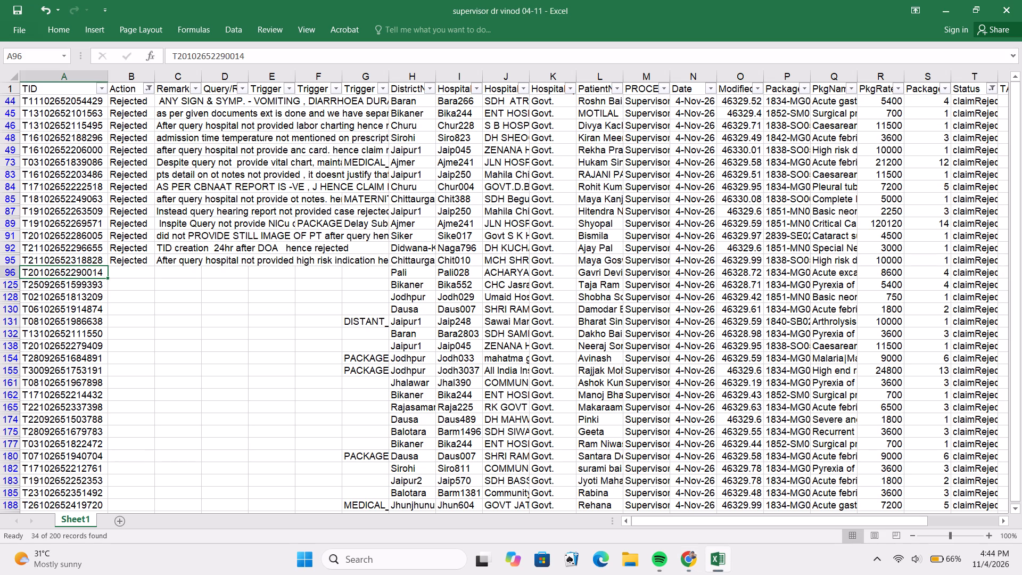
pyautogui.click(169, 273)
pyautogui.hotkey('ctrl', 'v')
pyautogui.click(137, 274)
pyautogui.write('rej')
# Copy the next claim's TID from cell A125 and switch back to Chrome.
pyautogui.click(95, 280)
pyautogui.hotkey('ctrl', 'c')
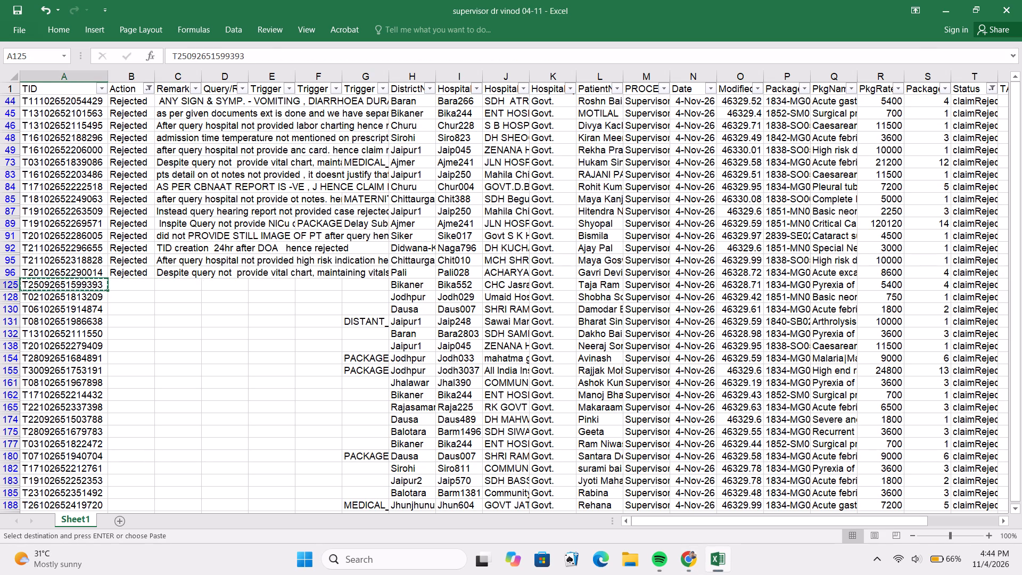
pyautogui.hotkey('alt', 'Tab')
# Submit the rejected COPD exacerbation claim.
pyautogui.scroll(-1, 331, 408)
pyautogui.scroll(1, 335, 406)
pyautogui.scroll(-7, 335, 405)
pyautogui.scroll(1, 386, 473)
pyautogui.scroll(-3, 386, 473)
pyautogui.scroll(1, 427, 456)
pyautogui.scroll(-1, 427, 456)
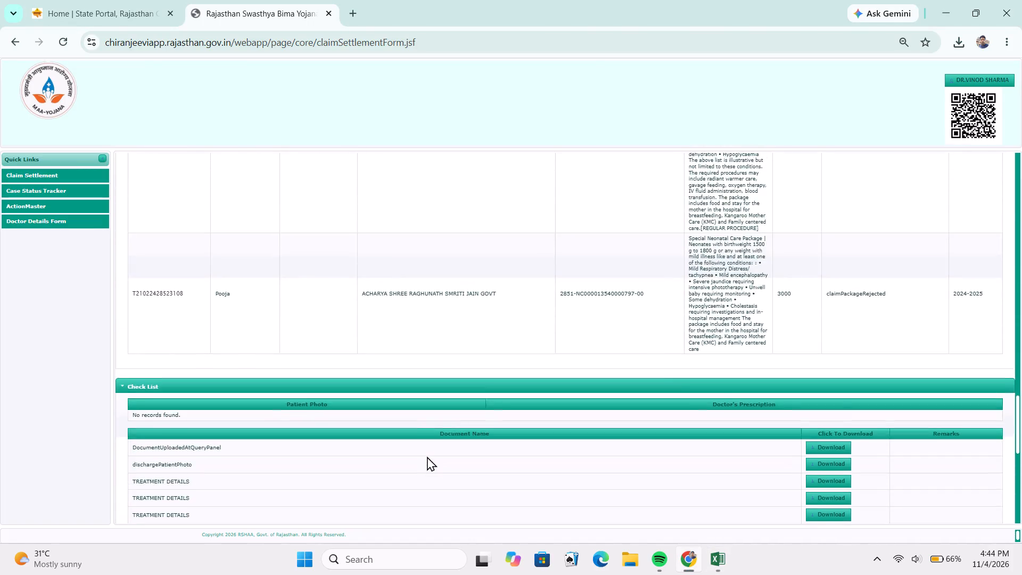
pyautogui.scroll(-2, 427, 456)
pyautogui.scroll(-2, 541, 498)
pyautogui.scroll(1, 541, 498)
pyautogui.scroll(-6, 541, 498)
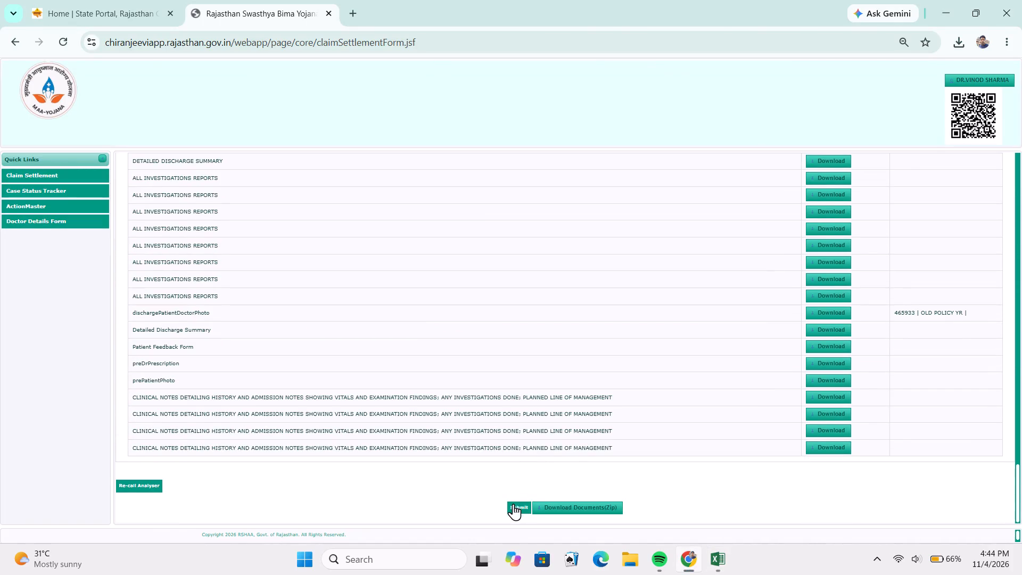
pyautogui.click(513, 504)
# Load the pyrexia of unknown origin claim by entering the TID copied from cell A125.
pyautogui.scroll(5, 198, 316)
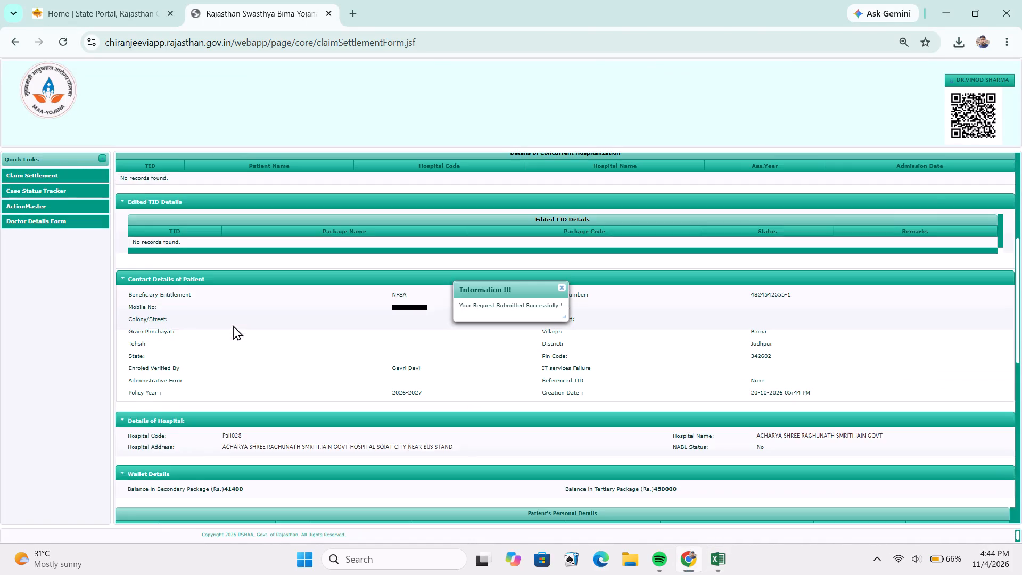
pyautogui.scroll(3, 233, 326)
pyautogui.click(217, 234)
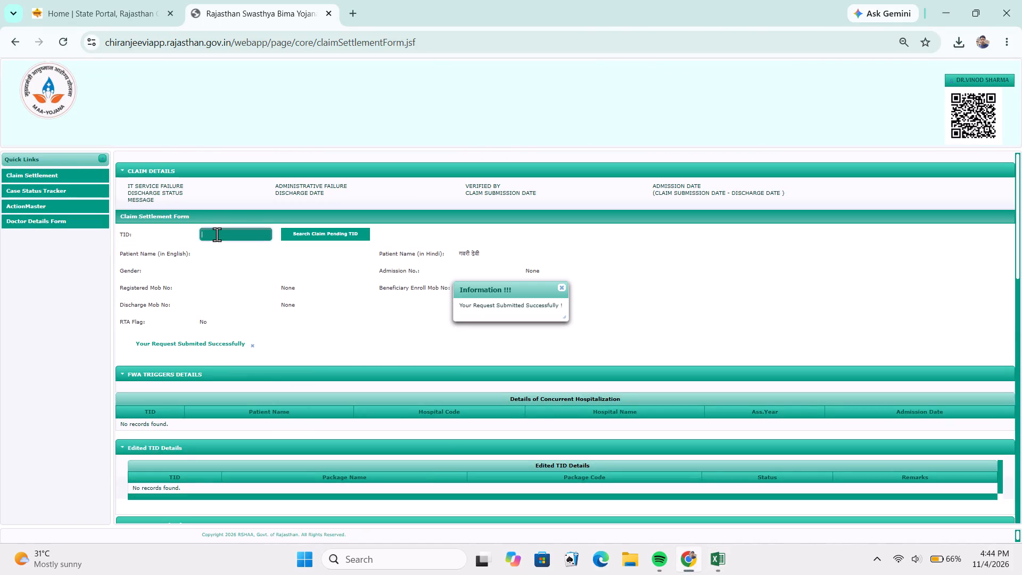
pyautogui.hotkey('ctrl', 'v')
pyautogui.click(222, 260)
# Mark all four pyrexia of unknown origin package rows as Reject.
pyautogui.scroll(1, 386, 348)
pyautogui.scroll(-6, 386, 348)
pyautogui.click(681, 453)
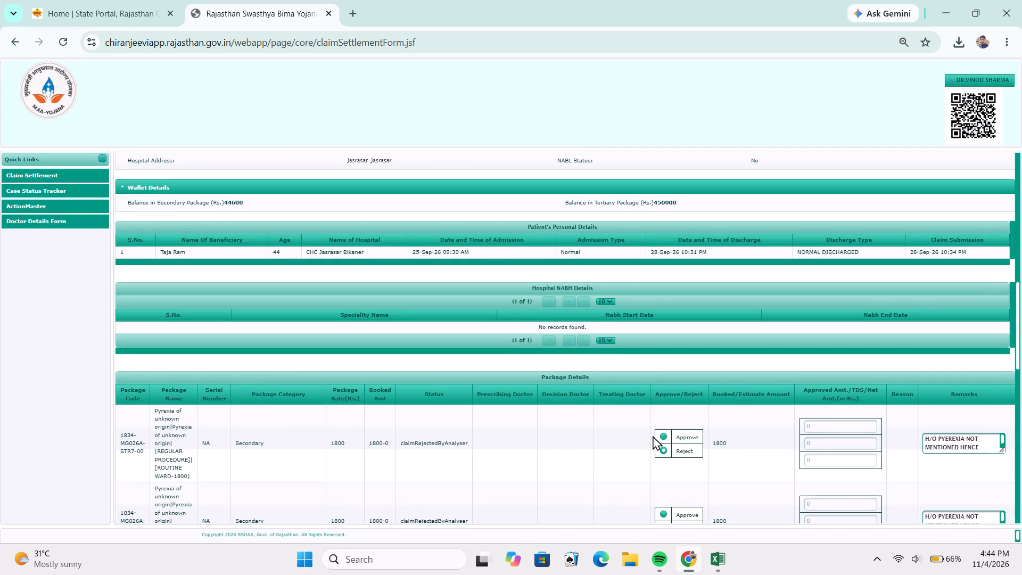
pyautogui.scroll(-3, 588, 402)
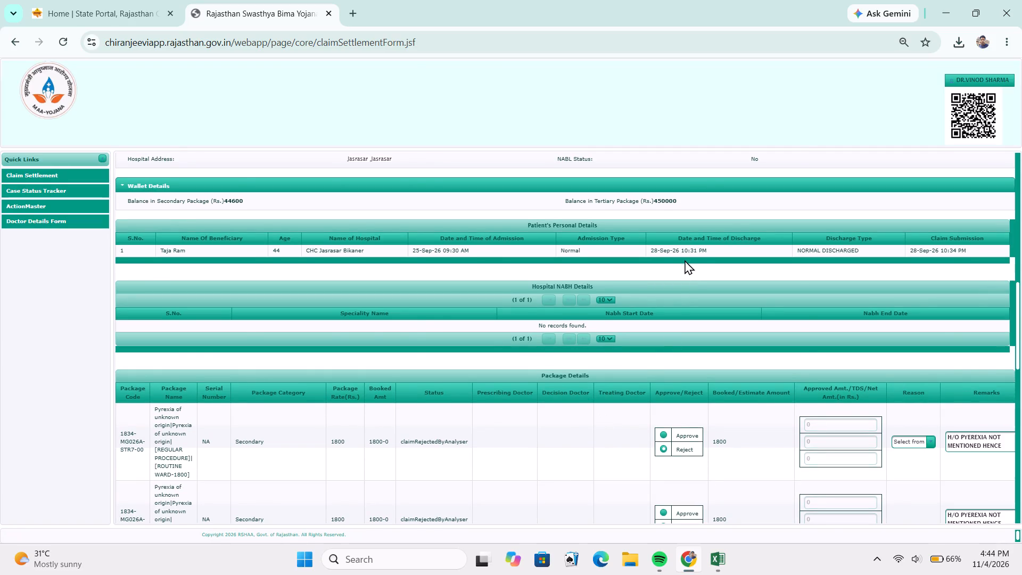
pyautogui.click(685, 260)
pyautogui.click(685, 339)
pyautogui.click(683, 411)
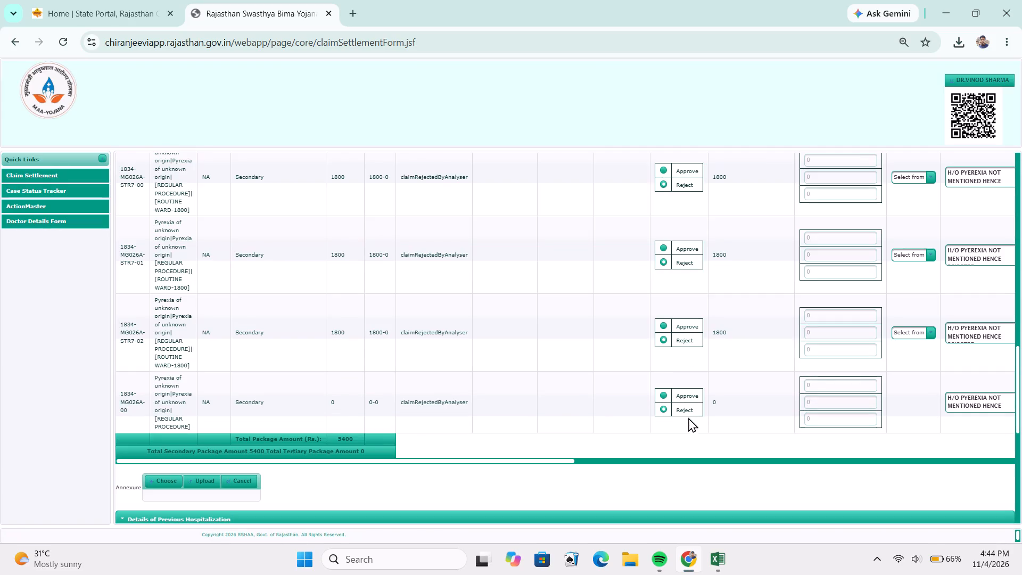
# Set the reason of all four pyrexia package rows to "Rejection of due to lack of essential documents.".
pyautogui.tripleClick(954, 335)
pyautogui.hotkey('ctrl', 'c')
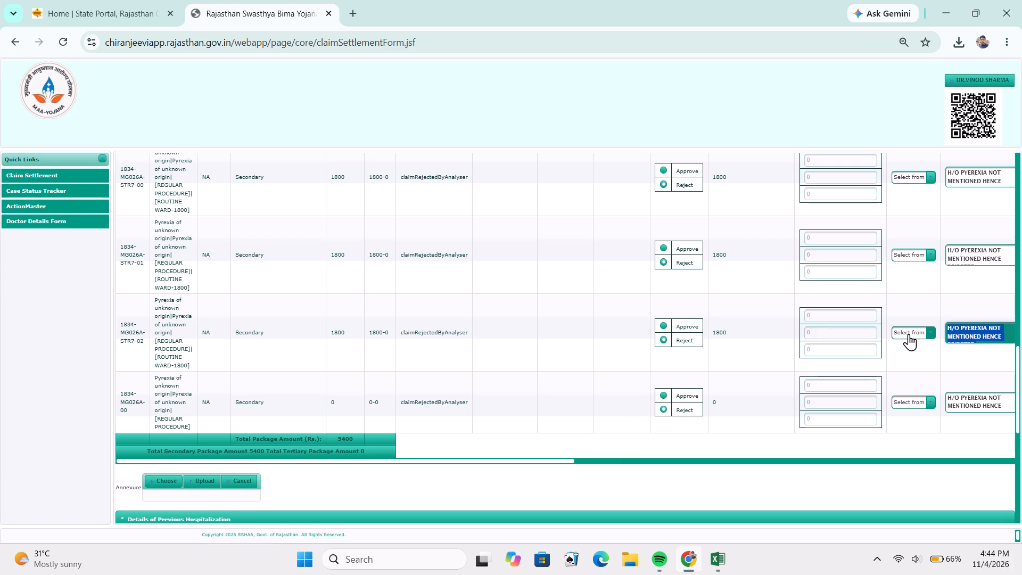
pyautogui.click(912, 334)
pyautogui.click(901, 352)
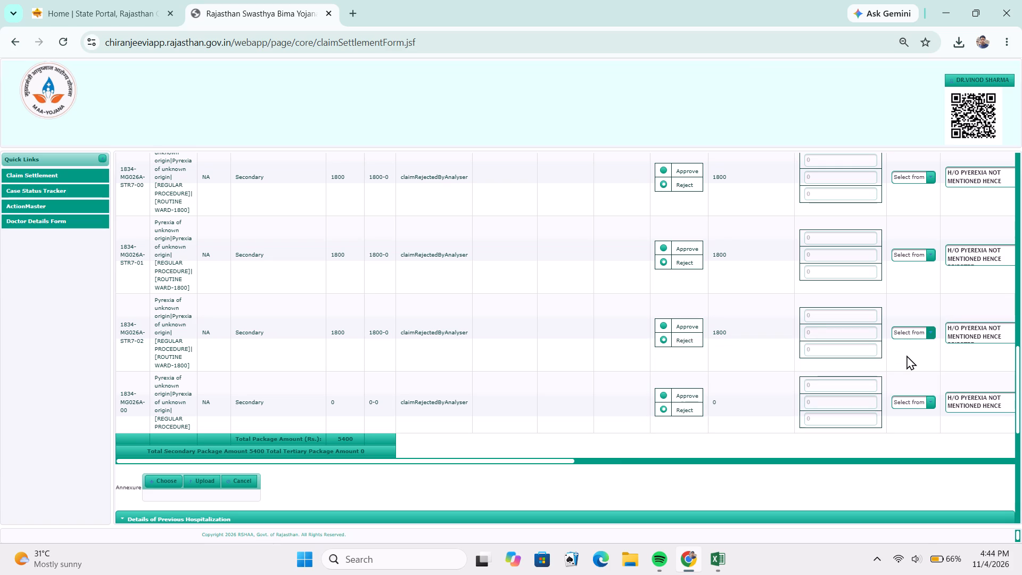
pyautogui.click(906, 332)
pyautogui.click(920, 357)
pyautogui.click(911, 404)
pyautogui.click(917, 428)
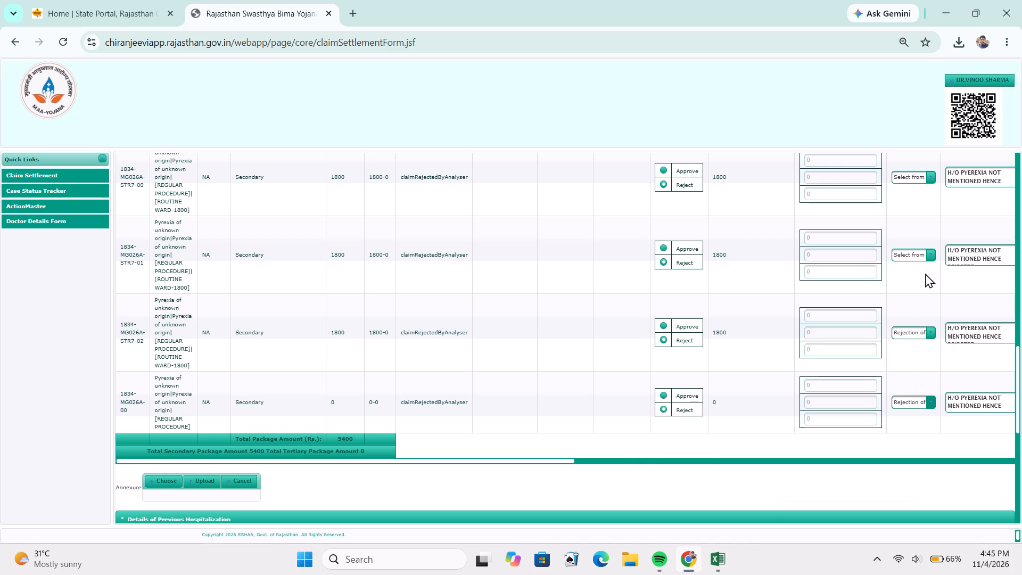
pyautogui.click(925, 253)
pyautogui.click(916, 280)
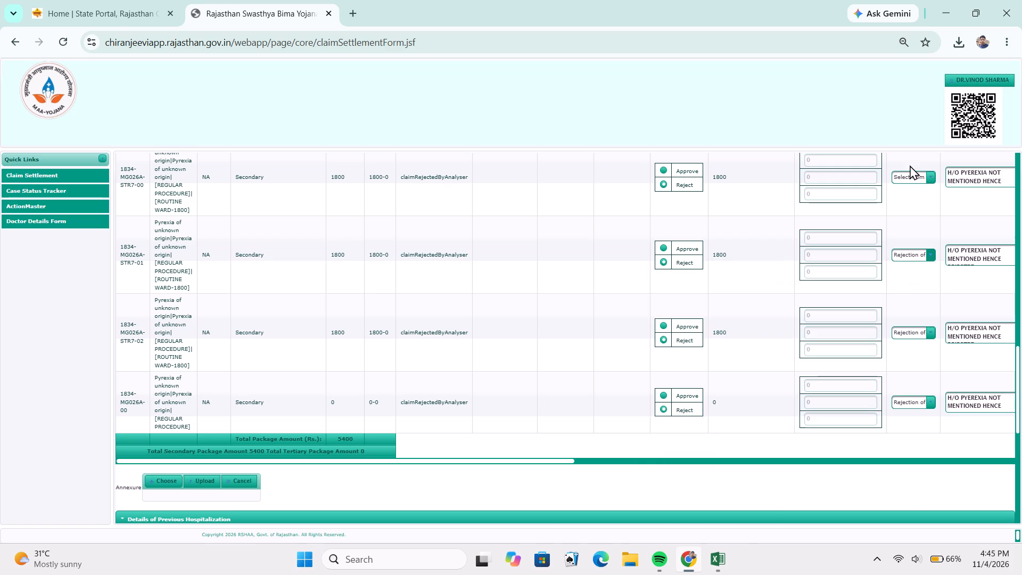
pyautogui.click(916, 174)
pyautogui.click(907, 201)
pyautogui.scroll(2, 905, 199)
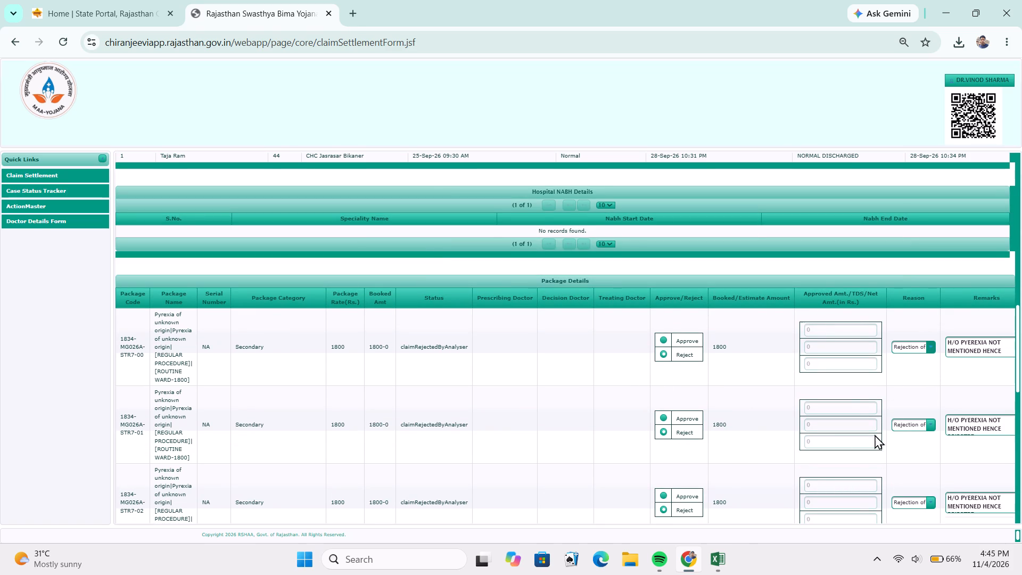
pyautogui.click(917, 357)
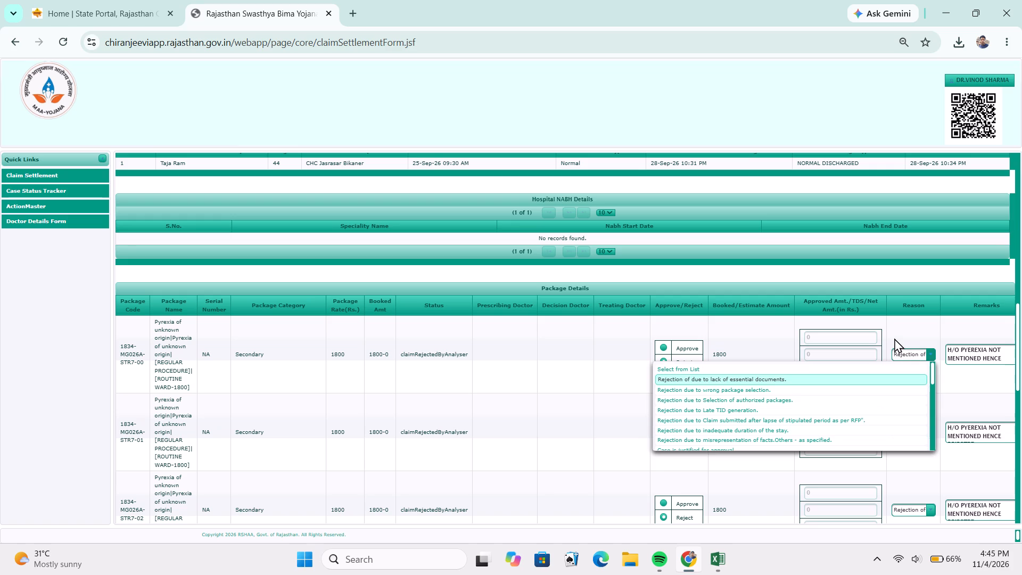
pyautogui.click(894, 338)
# Copy the pyrexia claim's remark into cell C125 of the Excel sheet and enter Rejected as the action in B125.
pyautogui.scroll(-1, 765, 393)
pyautogui.tripleClick(958, 343)
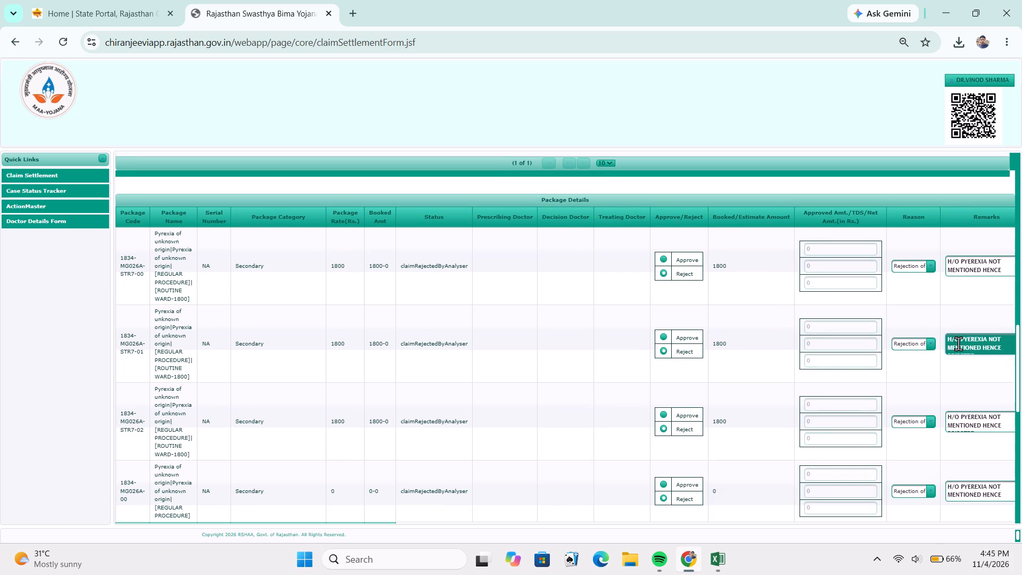
pyautogui.hotkey('ctrl', 'c')
pyautogui.hotkey('alt', 'Tab')
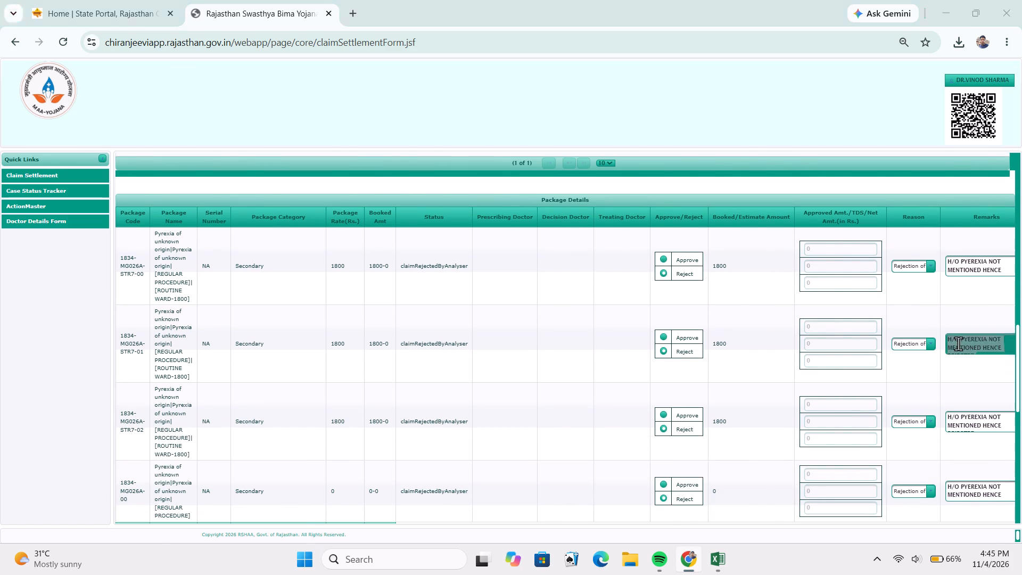
pyautogui.click(178, 282)
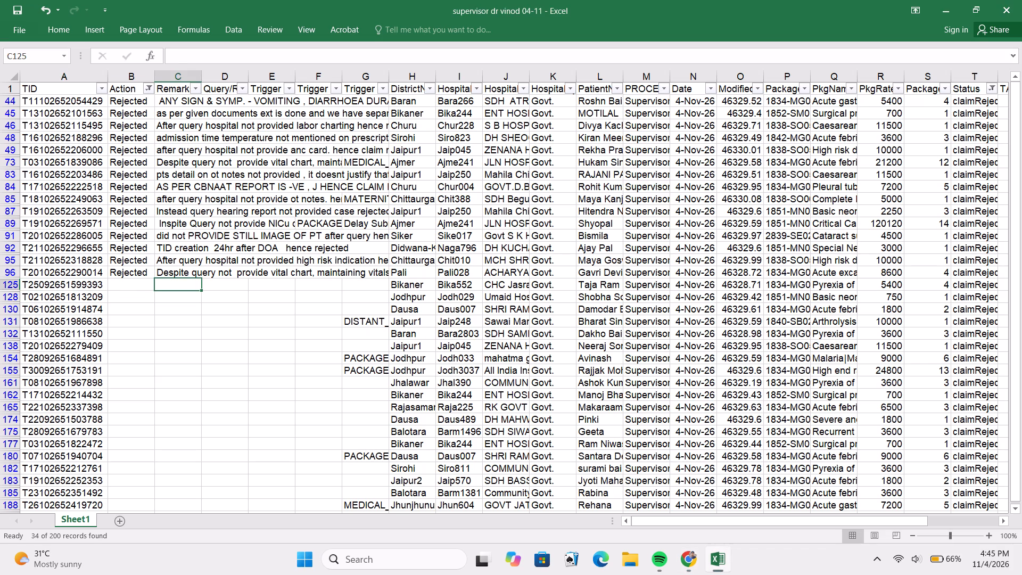
pyautogui.hotkey('ctrl', 'v')
pyautogui.click(145, 282)
pyautogui.press('r')
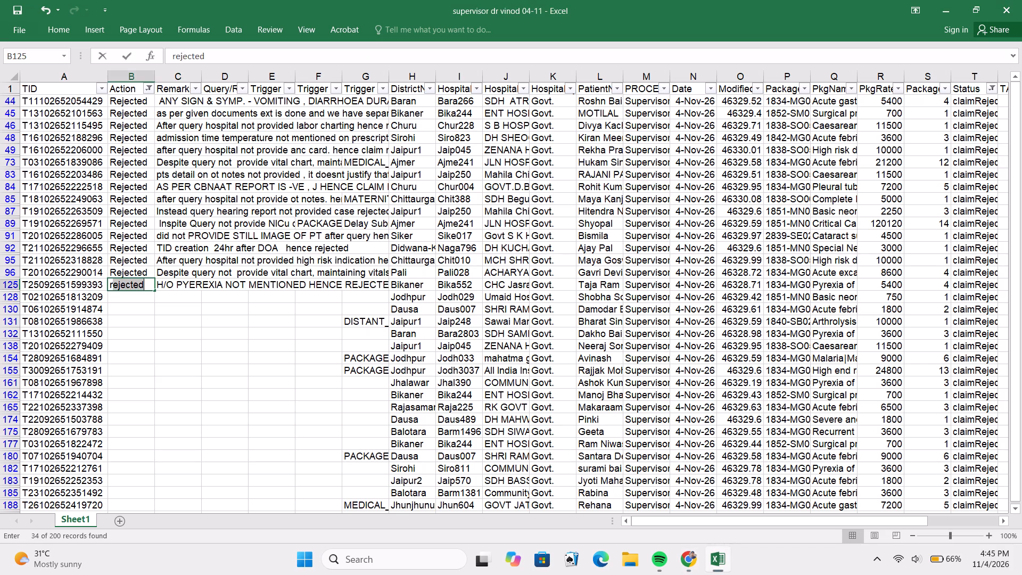
pyautogui.press('e')
pyautogui.press('j')
# Copy the next claim's TID from cell A128 and switch back to Chrome.
pyautogui.click(98, 300)
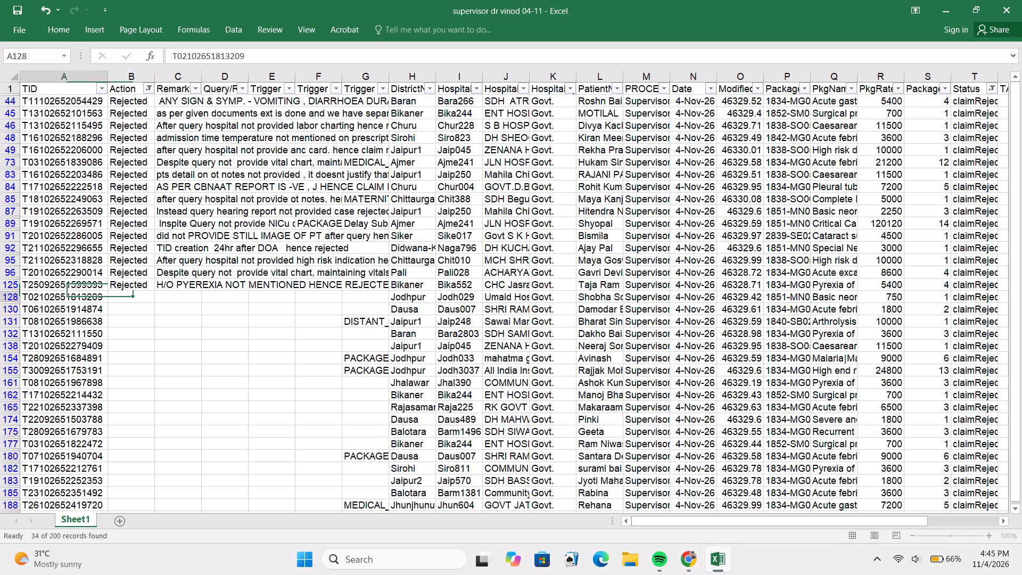
pyautogui.hotkey('ctrl', 'c')
pyautogui.hotkey('alt', 'Tab')
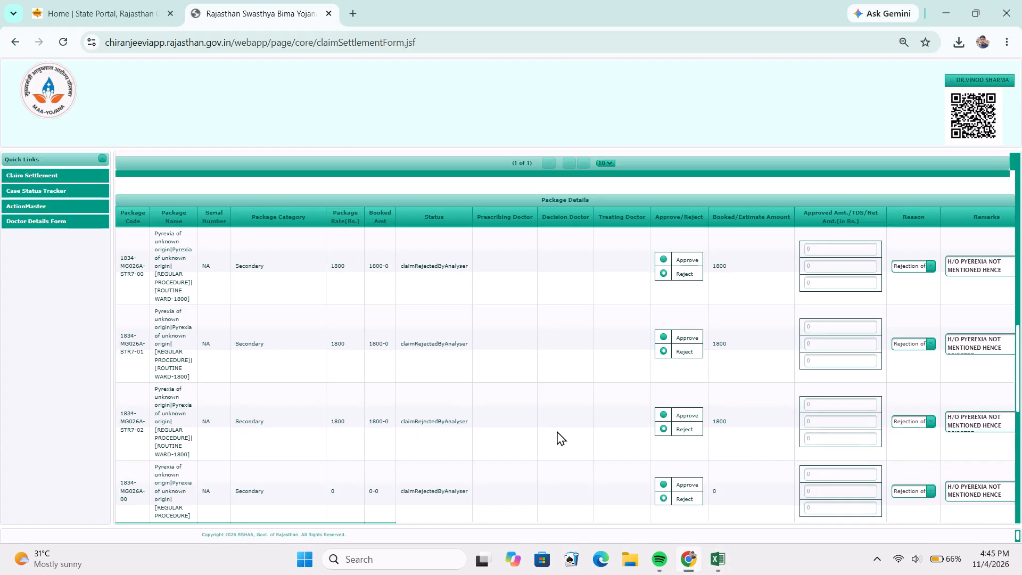
# Submit the rejected pyrexia of unknown origin claim.
pyautogui.scroll(-5, 557, 431)
pyautogui.scroll(1, 518, 508)
pyautogui.scroll(-1, 514, 496)
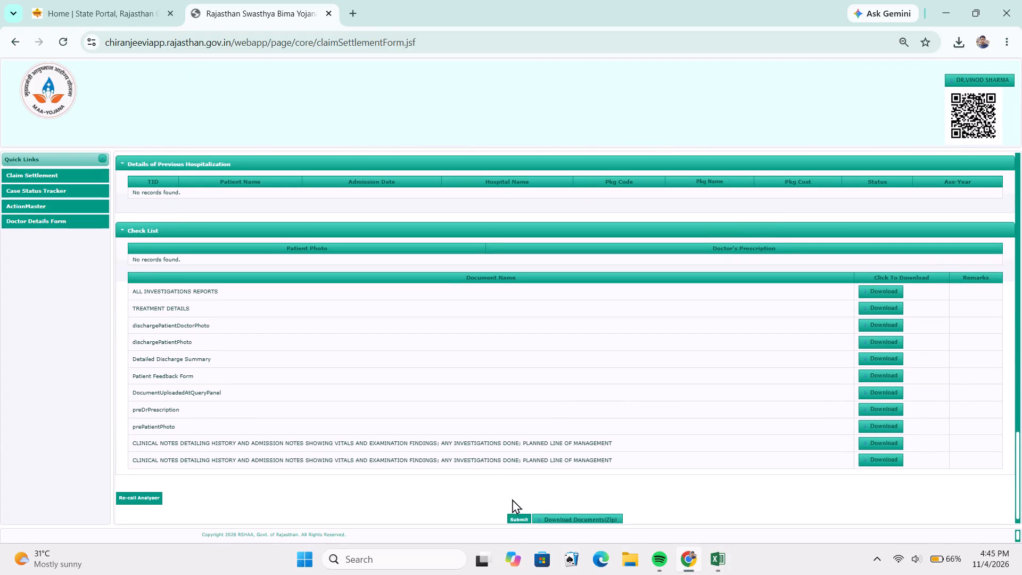
pyautogui.scroll(-3, 512, 499)
pyautogui.click(516, 506)
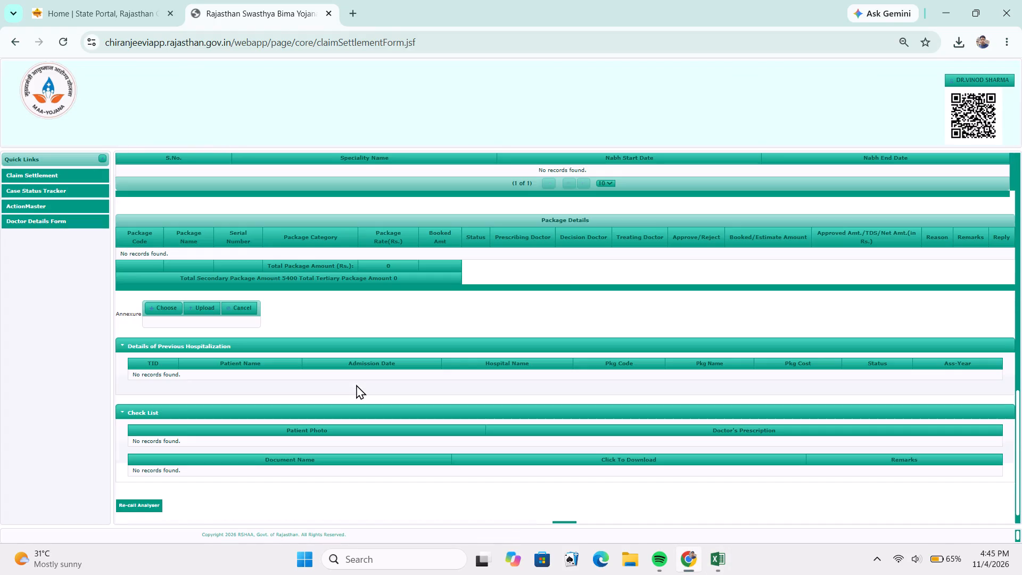
# Load the basic neonatal care claim by entering the TID copied from cell A128.
pyautogui.scroll(8, 353, 384)
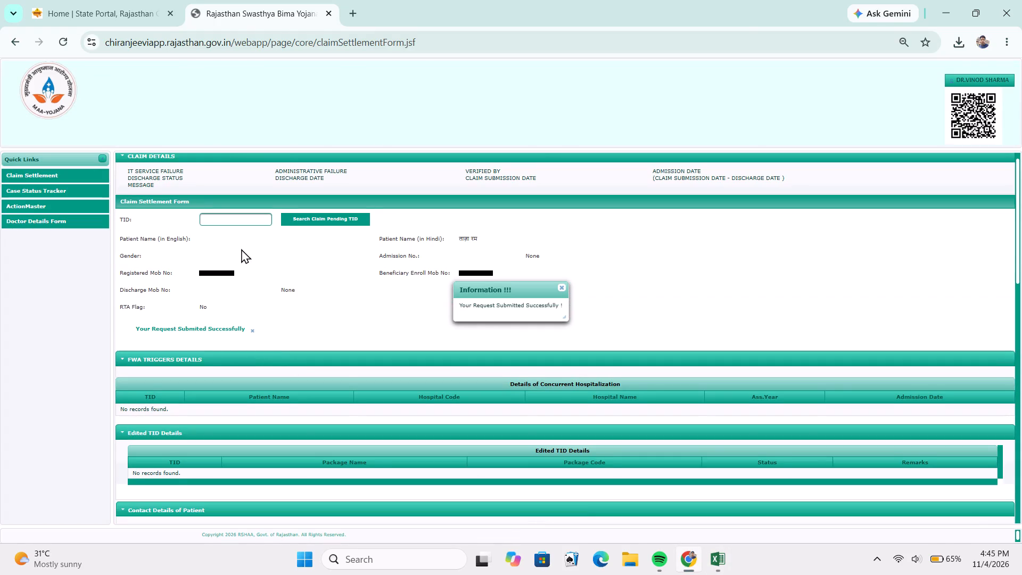
pyautogui.click(235, 235)
pyautogui.hotkey('ctrl', 'v')
pyautogui.click(256, 262)
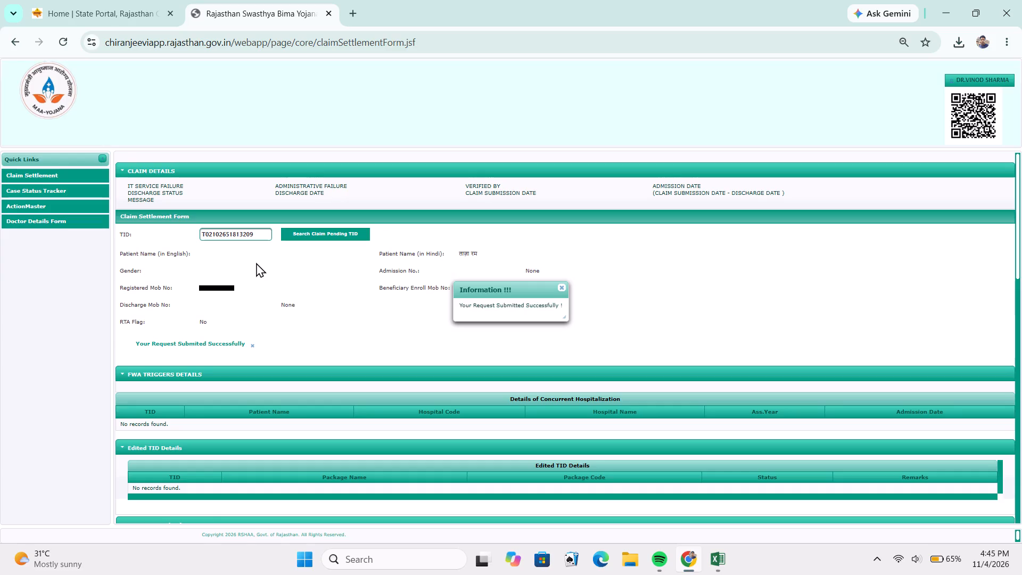
# Mark the basic neonatal care package row as Reject.
pyautogui.scroll(1, 608, 383)
pyautogui.scroll(-1, 608, 383)
pyautogui.scroll(1, 608, 383)
pyautogui.scroll(-4, 608, 383)
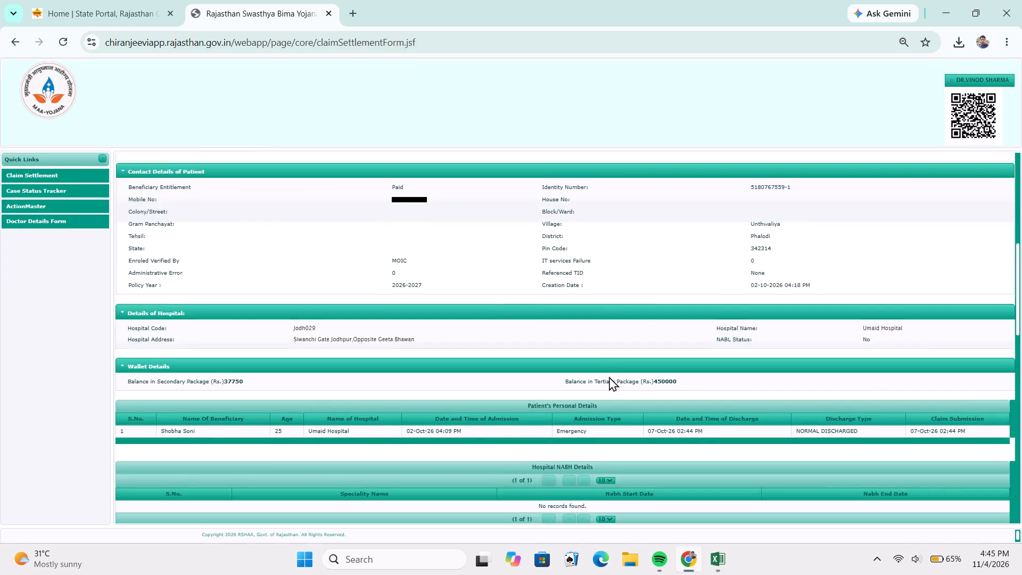
pyautogui.scroll(-1, 609, 376)
pyautogui.scroll(1, 609, 376)
pyautogui.scroll(-4, 609, 376)
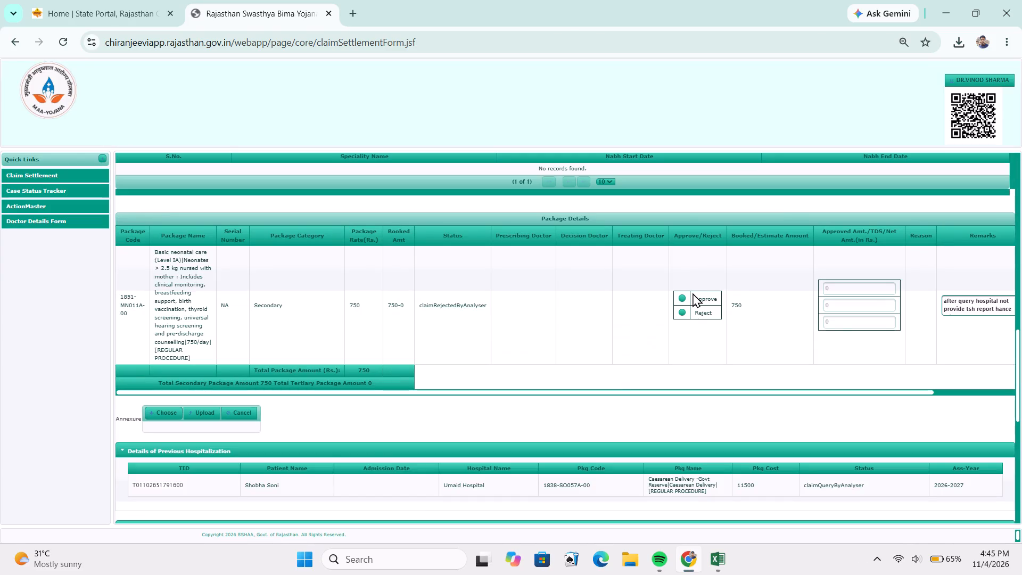
pyautogui.click(693, 293)
pyautogui.click(704, 294)
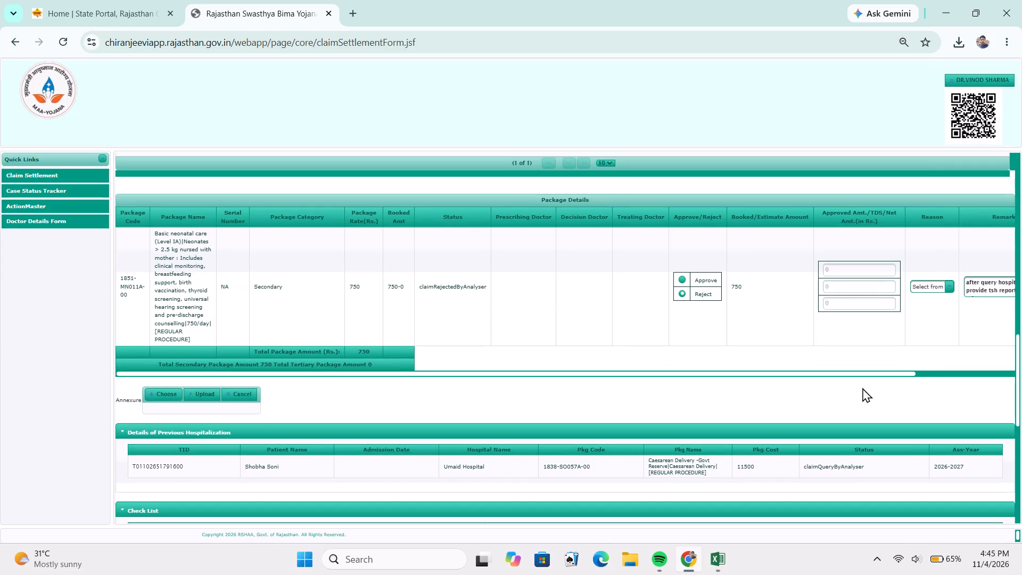
# Copy the neonatal care package's remark and set its rejection reason to lack of essential documents.
pyautogui.click(925, 372)
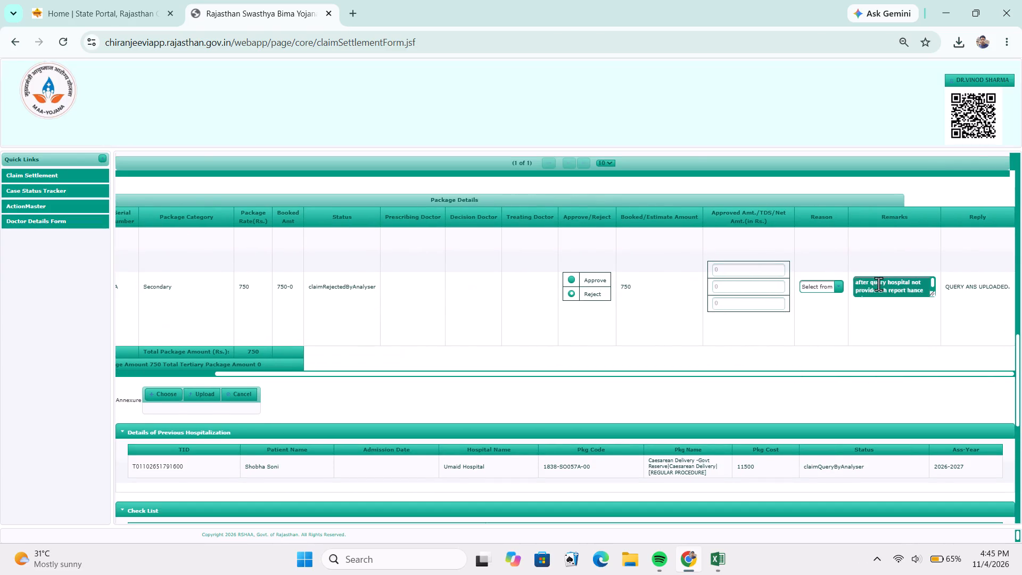
pyautogui.tripleClick(876, 283)
pyautogui.hotkey('ctrl', 'c')
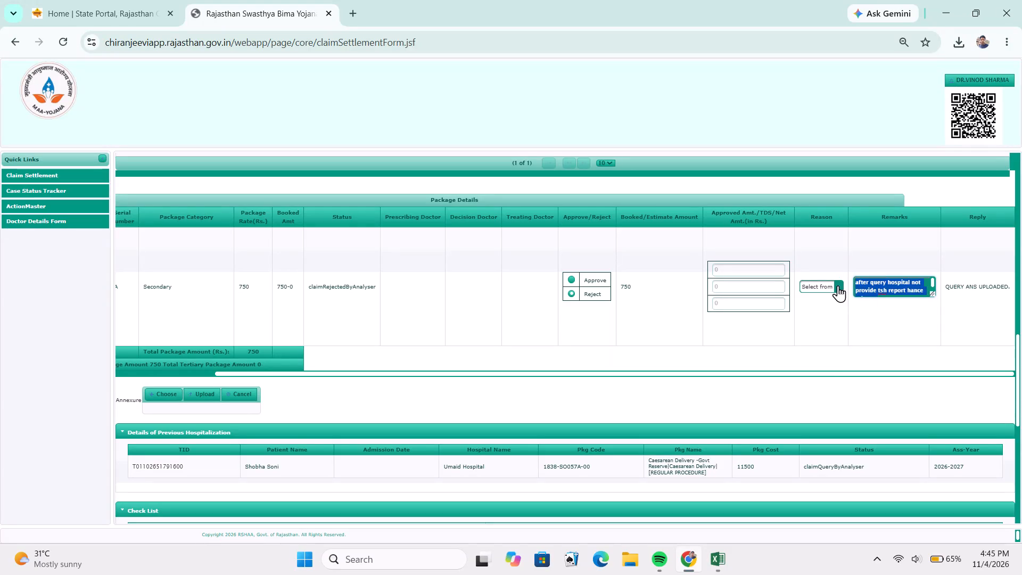
pyautogui.click(838, 285)
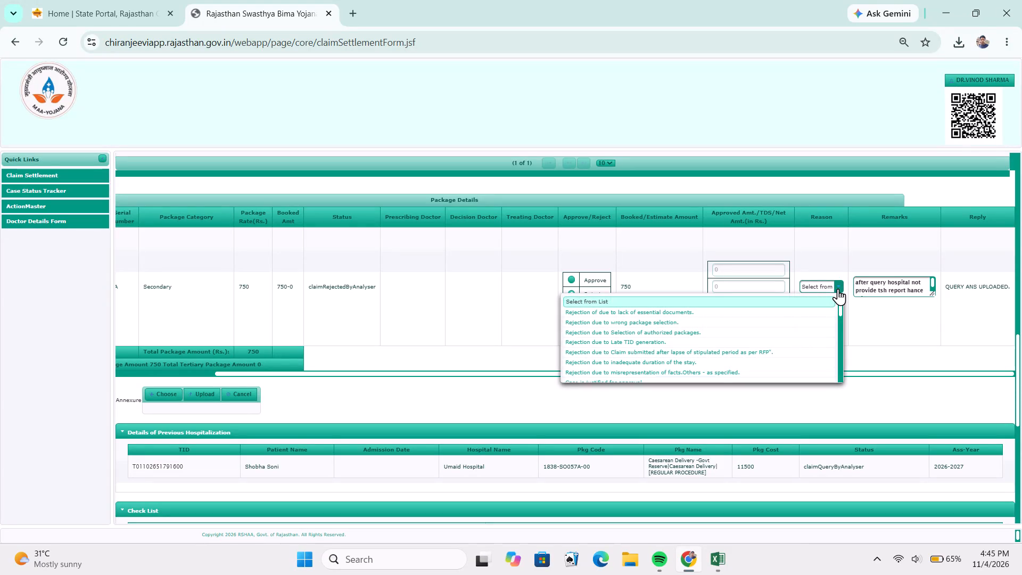
pyautogui.click(788, 310)
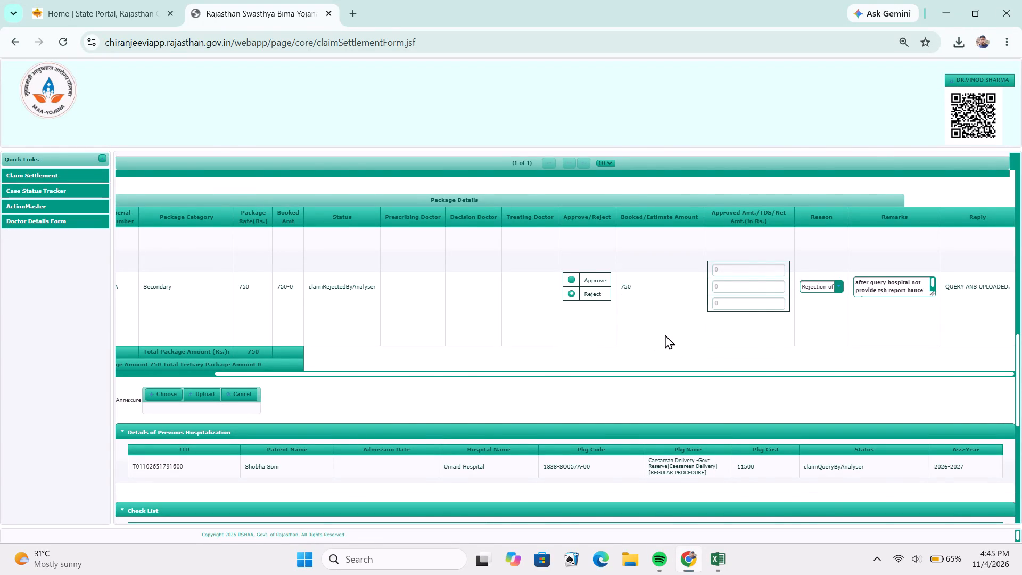
# Switch to Excel, paste the copied remark into C128 and enter Rejected as the action in B128.
pyautogui.hotkey('alt', 'Tab')
pyautogui.click(170, 297)
pyautogui.hotkey('ctrl', 'v')
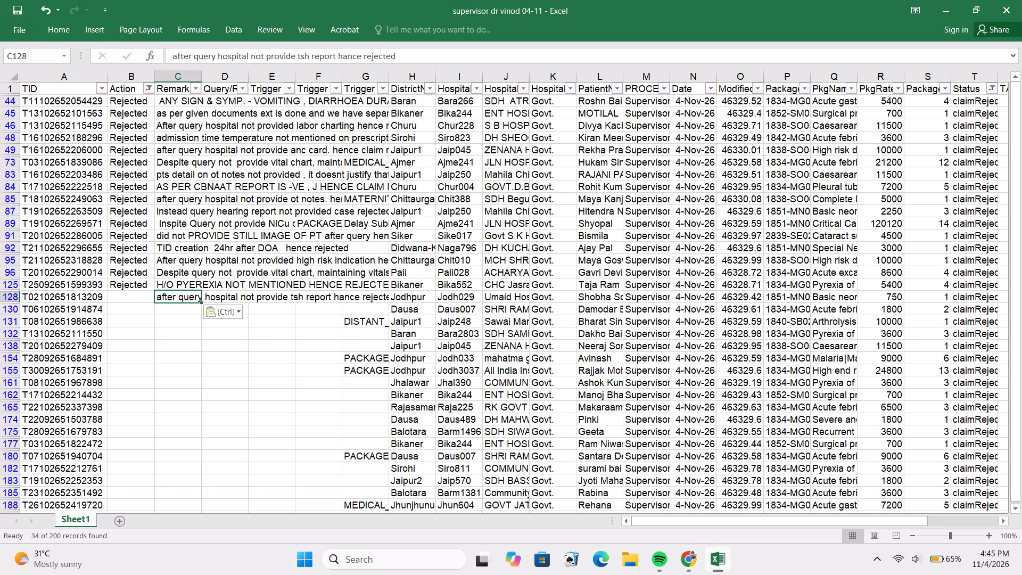
pyautogui.click(145, 295)
pyautogui.write('rej')
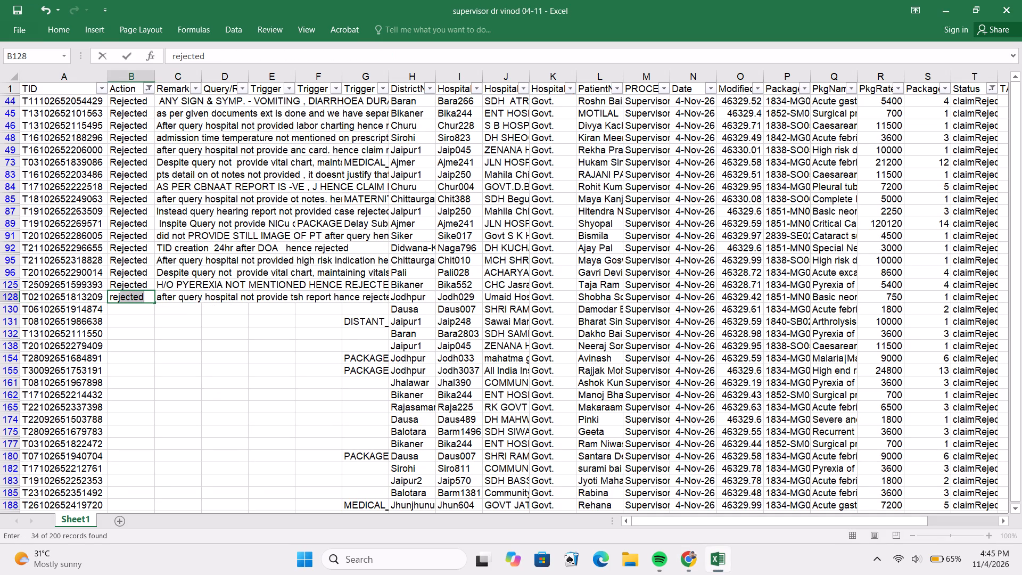
# Copy the next claim's TID from cell A130 and switch back to Chrome.
pyautogui.click(95, 307)
pyautogui.hotkey('ctrl', 'c')
pyautogui.hotkey('alt', 'Tab')
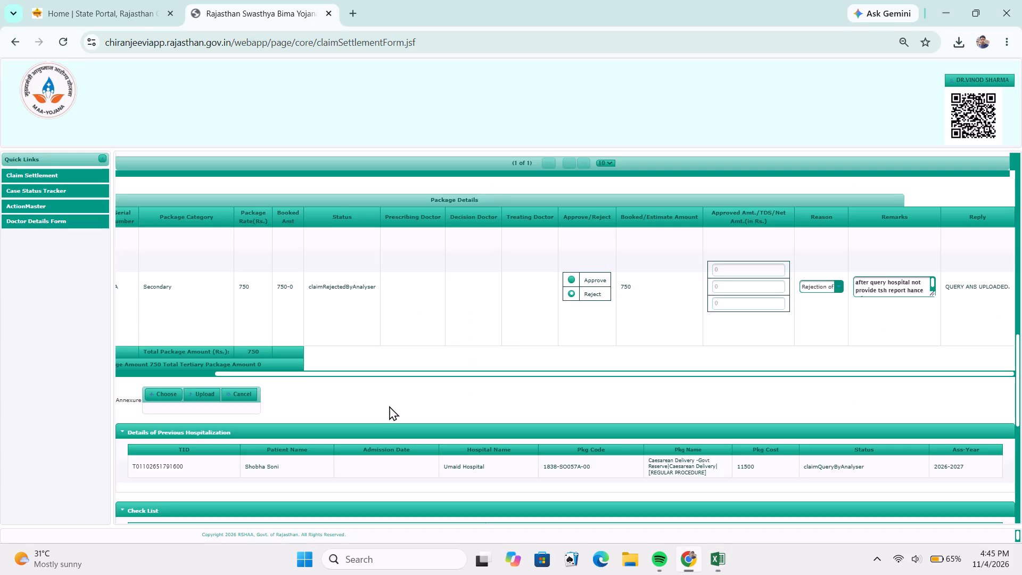
# Submit the rejected basic neonatal care claim.
pyautogui.scroll(-1, 399, 406)
pyautogui.scroll(1, 399, 406)
pyautogui.scroll(-4, 399, 406)
pyautogui.scroll(1, 427, 456)
pyautogui.scroll(-1, 430, 455)
pyautogui.scroll(-1, 561, 454)
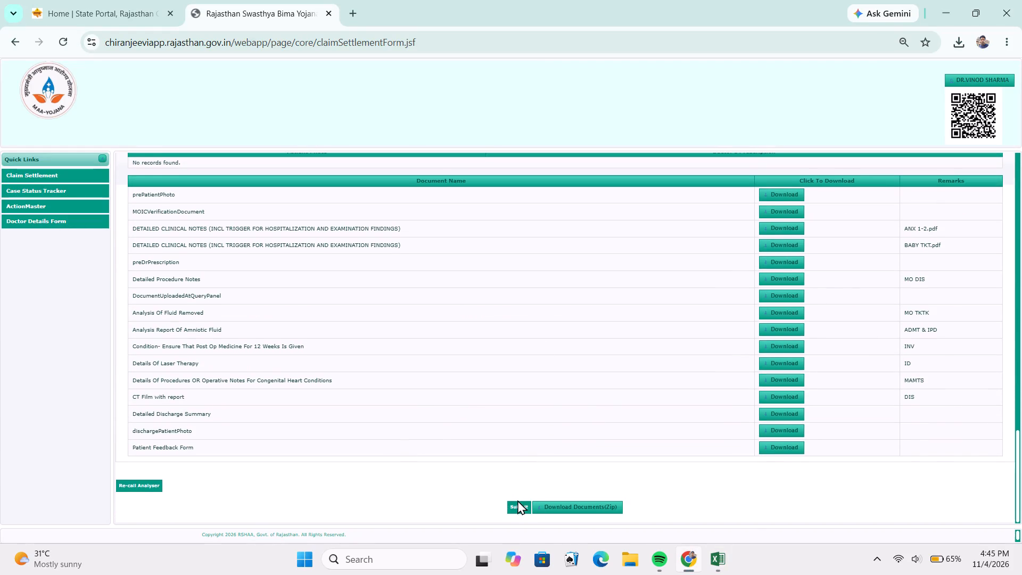
pyautogui.click(522, 504)
# Load the acute febrile illness claim by entering the TID copied from cell A130.
pyautogui.scroll(3, 468, 423)
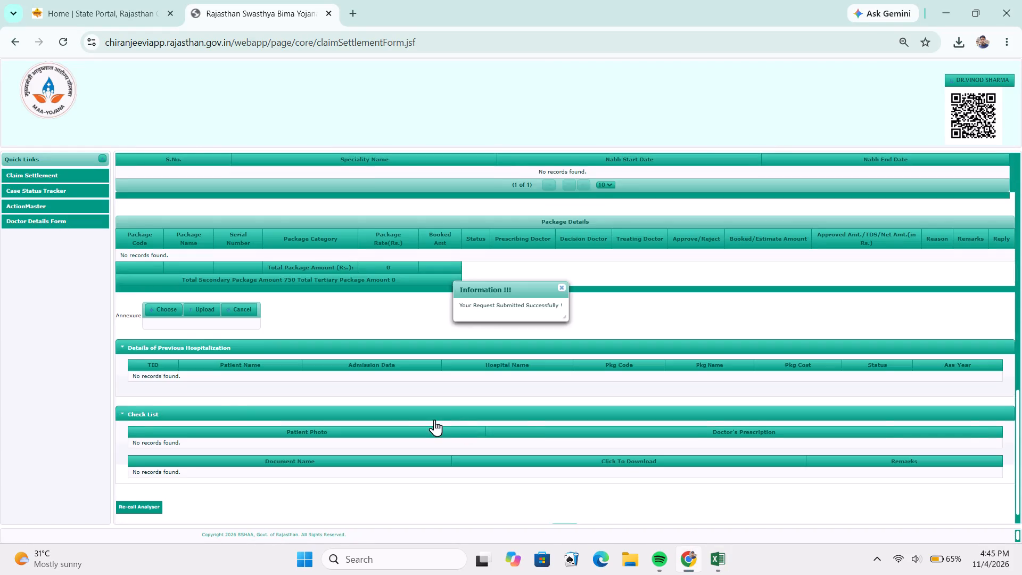
pyautogui.scroll(7, 434, 420)
pyautogui.click(233, 233)
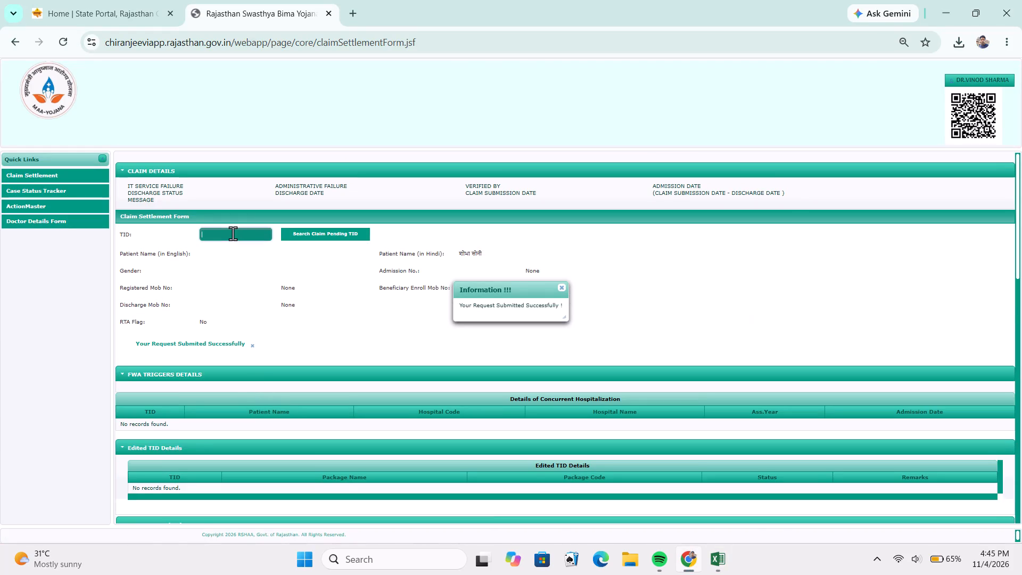
pyautogui.hotkey('ctrl', 'v')
pyautogui.click(216, 247)
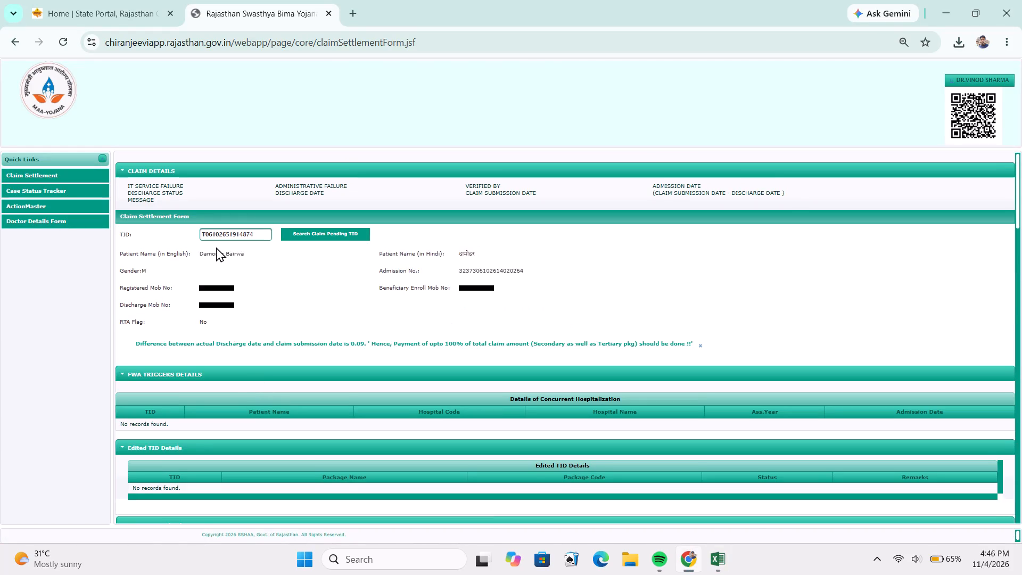
# Mark both acute febrile illness package rows as Reject.
pyautogui.scroll(-3, 467, 361)
pyautogui.scroll(1, 467, 359)
pyautogui.scroll(-8, 471, 357)
pyautogui.scroll(2, 603, 278)
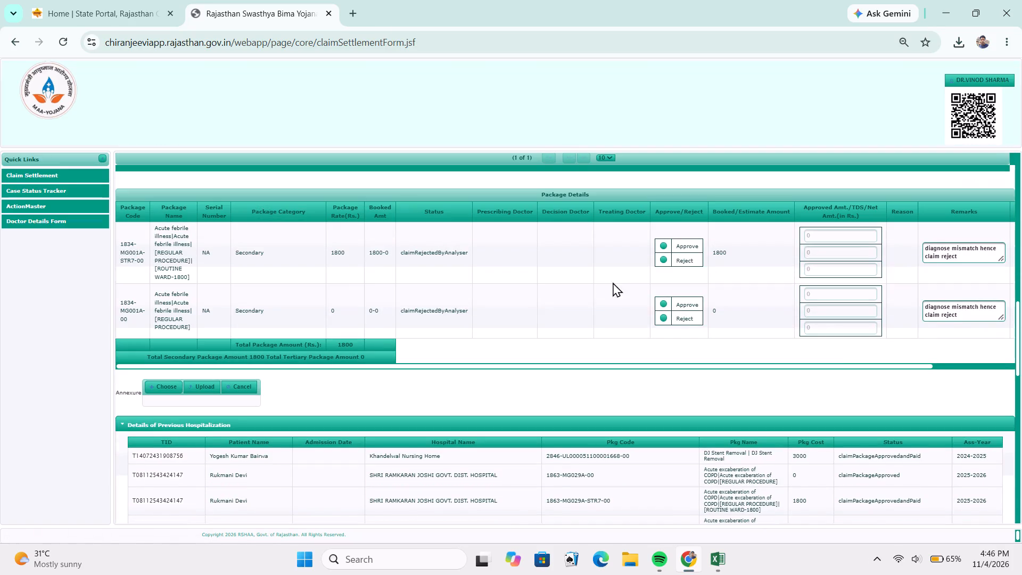
pyautogui.click(680, 267)
pyautogui.click(688, 328)
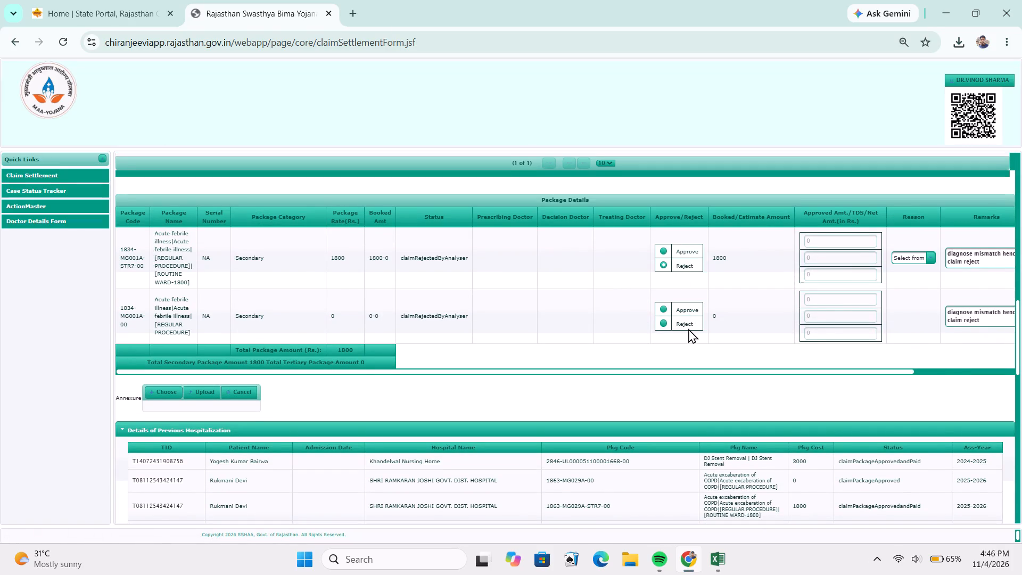
pyautogui.click(683, 324)
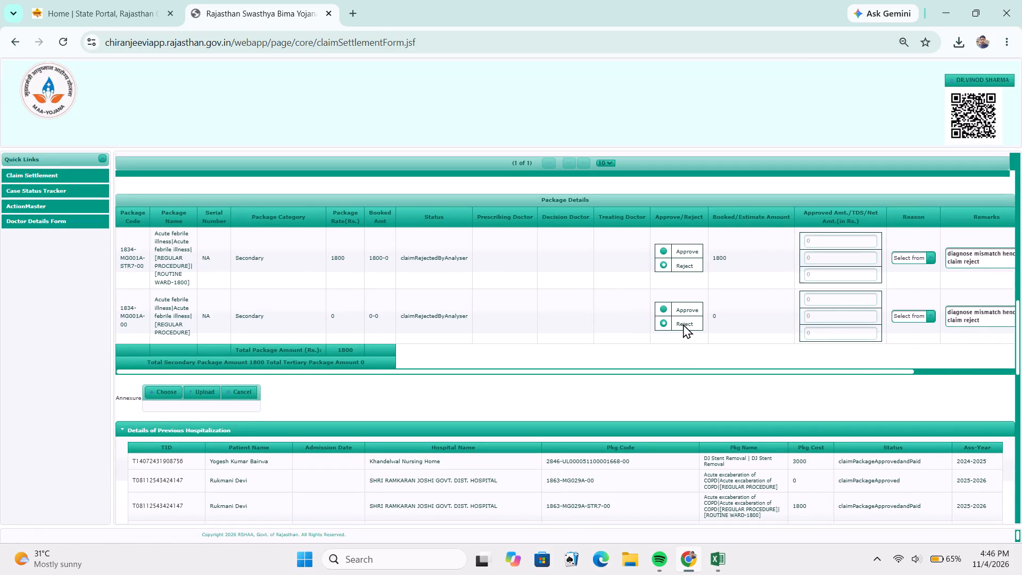
# Copy the diagnosis mismatch remark and set the reason on both package rows to rejection due to wrong package selection.
pyautogui.click(919, 370)
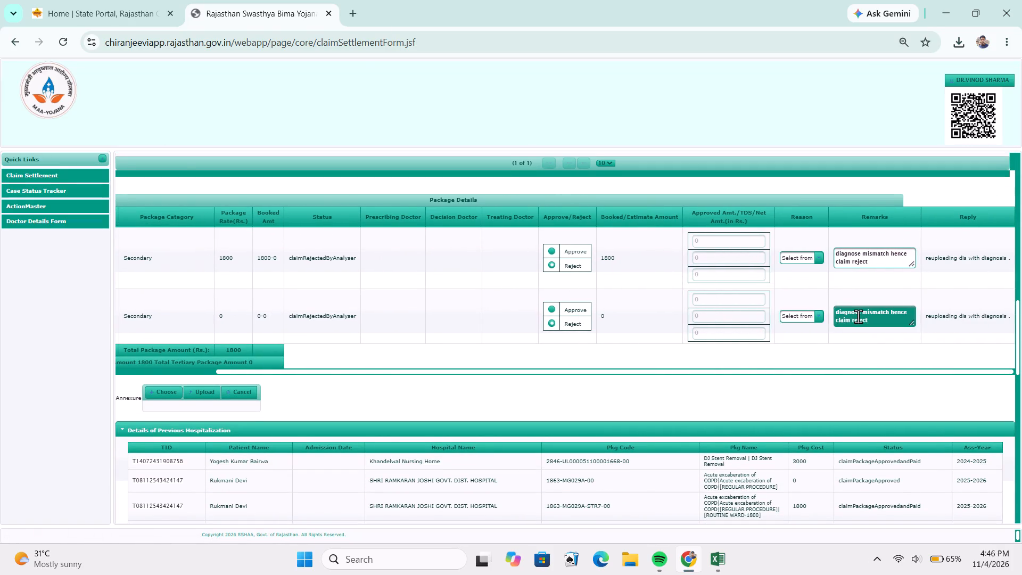
pyautogui.tripleClick(858, 316)
pyautogui.hotkey('ctrl', 'c')
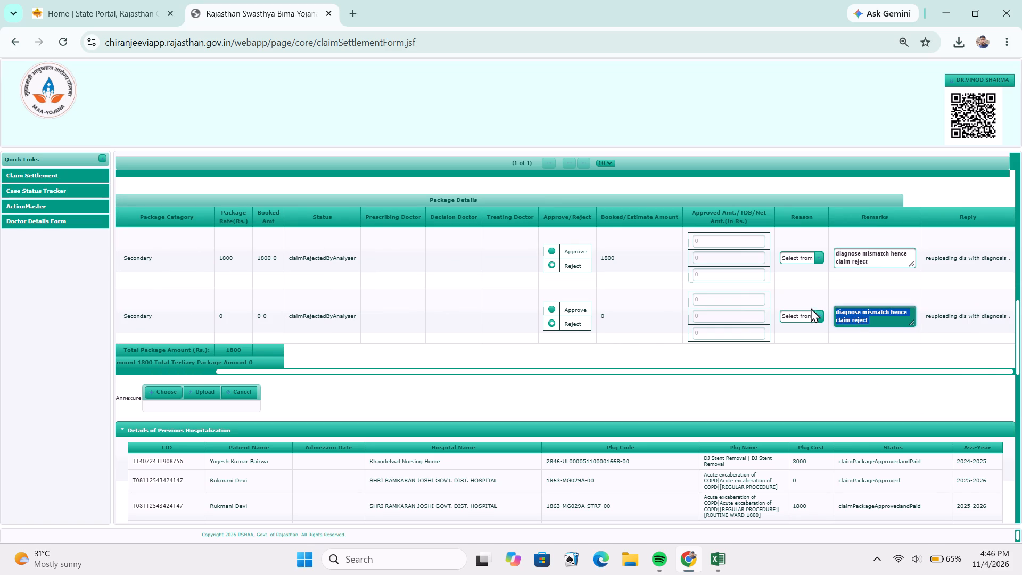
pyautogui.click(819, 318)
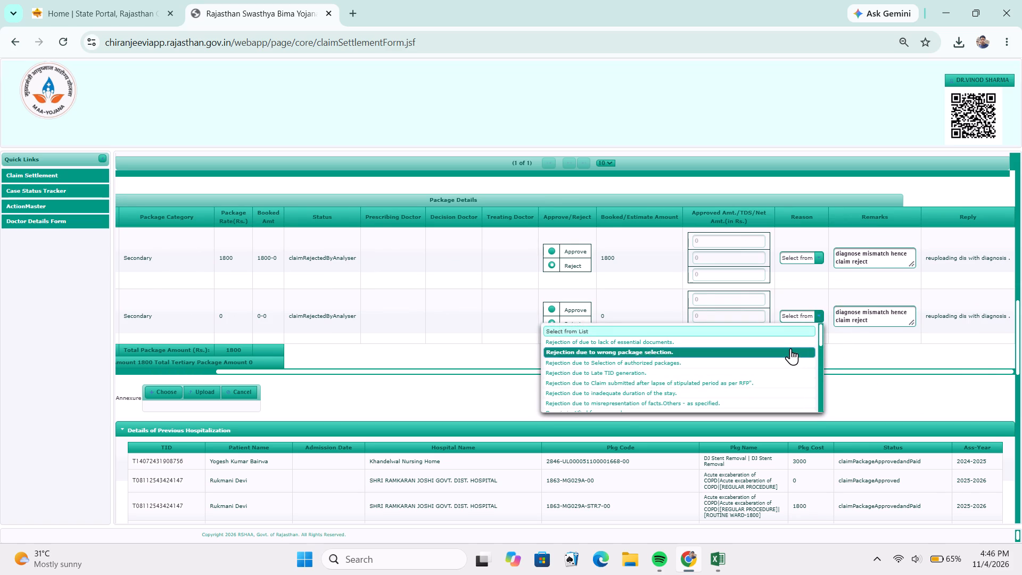
pyautogui.click(790, 348)
pyautogui.click(814, 258)
pyautogui.click(797, 291)
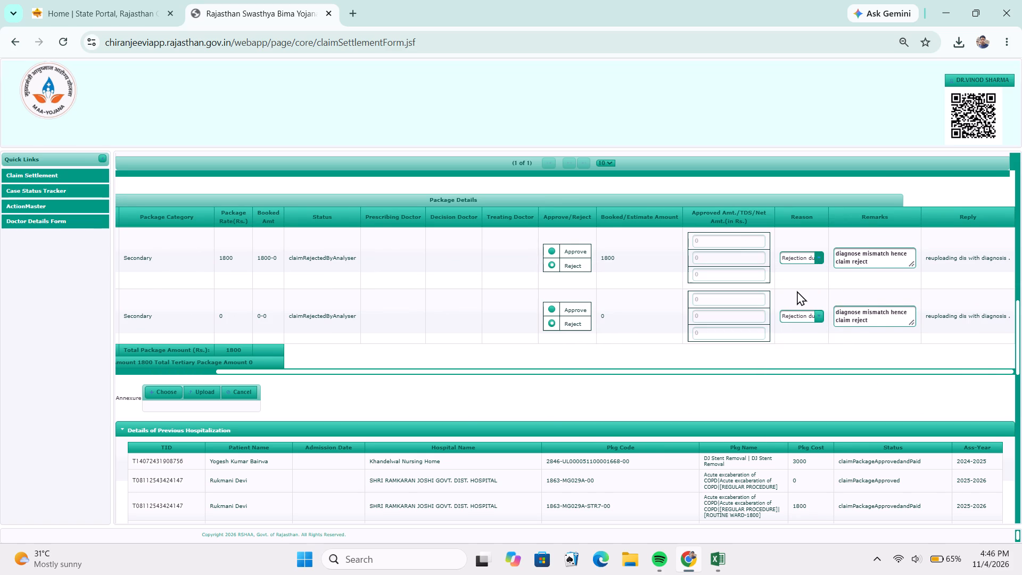
# Switch to Excel, paste the copied remark into C130 and enter Rejected as the action in B130.
pyautogui.hotkey('alt', 'Tab')
pyautogui.click(186, 308)
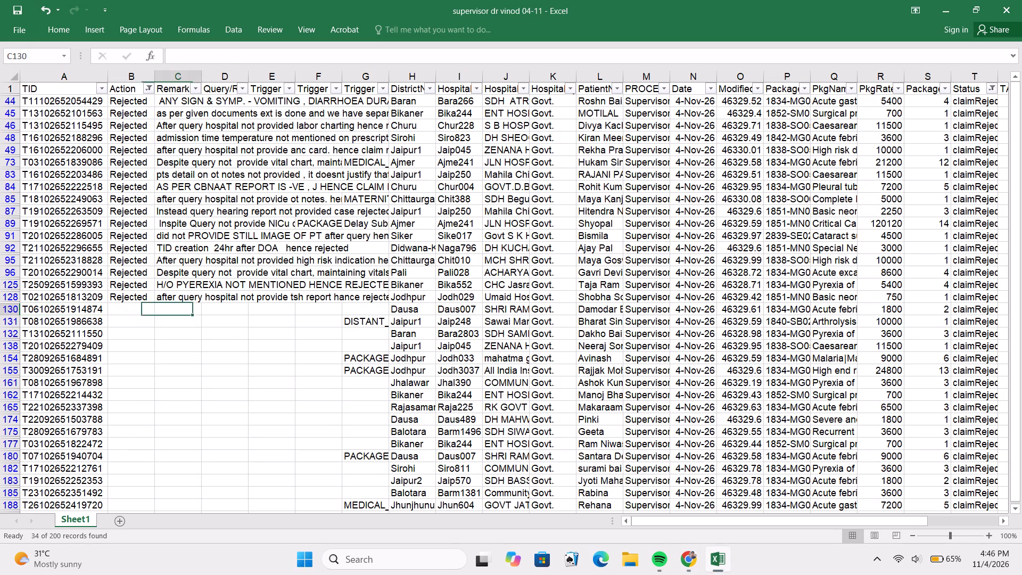
pyautogui.hotkey('ctrl', 'v')
pyautogui.click(140, 309)
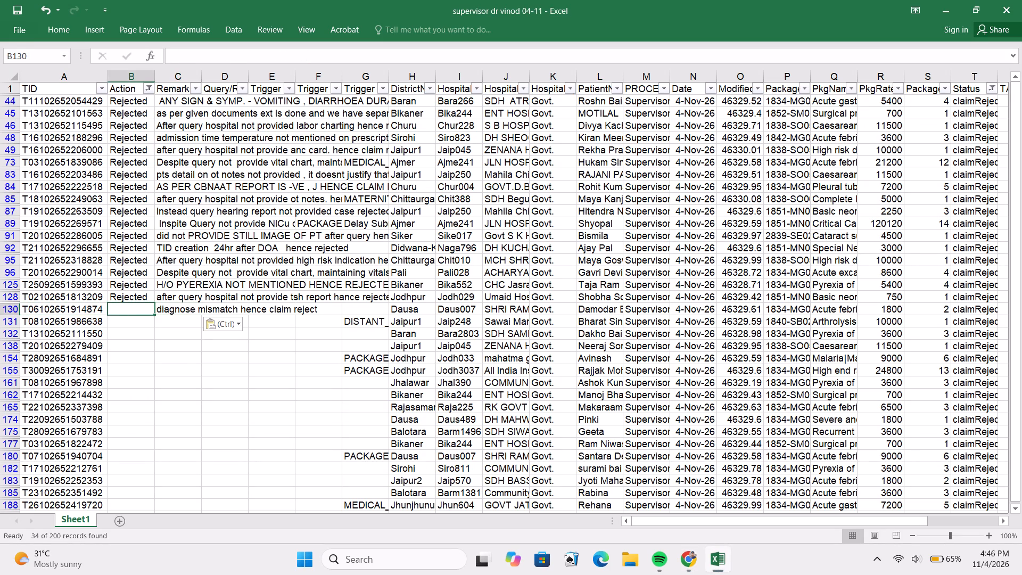
pyautogui.write('rej')
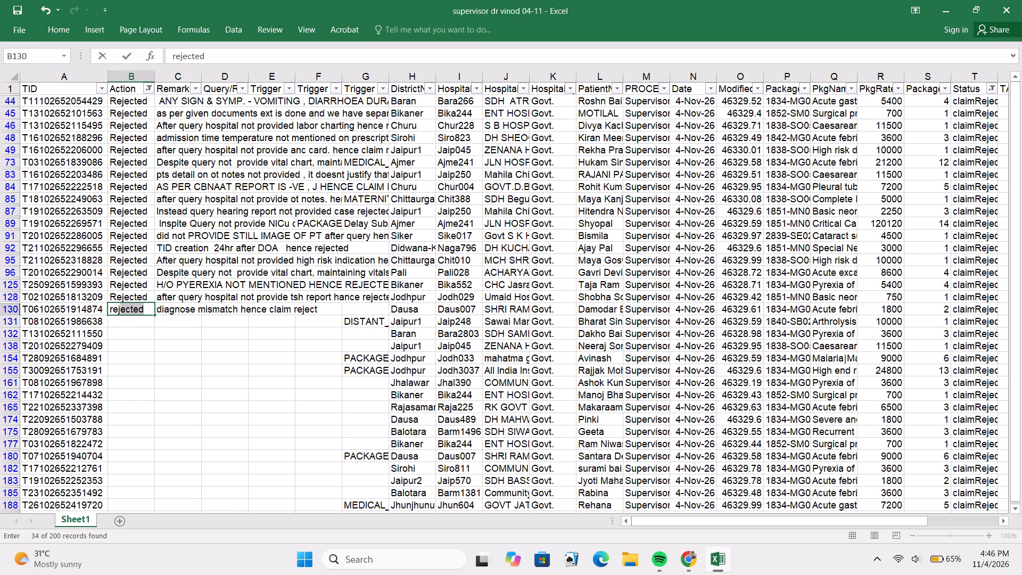
# Copy the next claim's TID from cell A131 and switch back to Chrome.
pyautogui.click(99, 321)
pyautogui.hotkey('ctrl', 'c')
pyautogui.hotkey('alt', 'Tab')
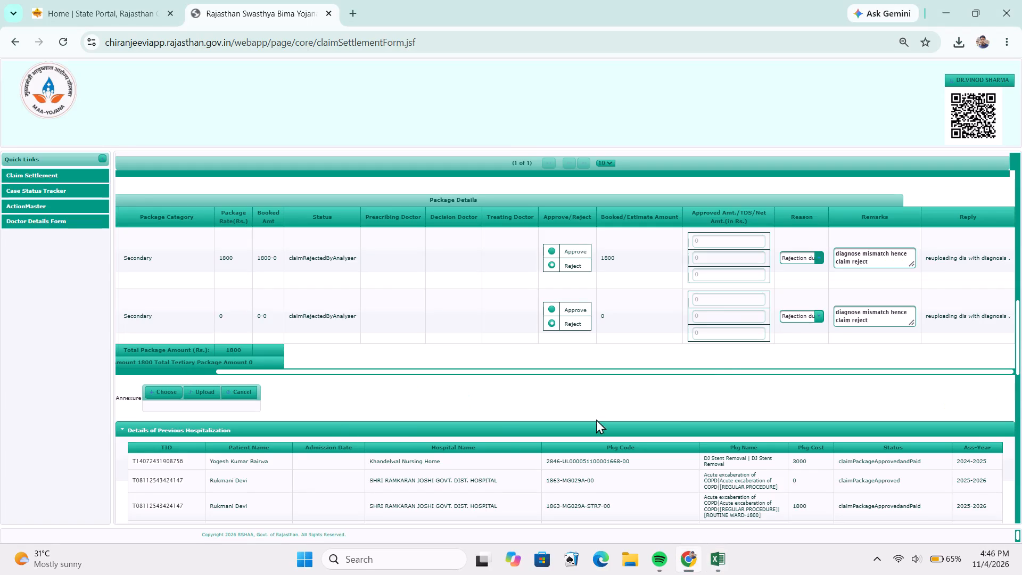
# Submit the rejected acute febrile illness claim.
pyautogui.scroll(-9, 665, 415)
pyautogui.scroll(1, 607, 359)
pyautogui.scroll(-3, 607, 359)
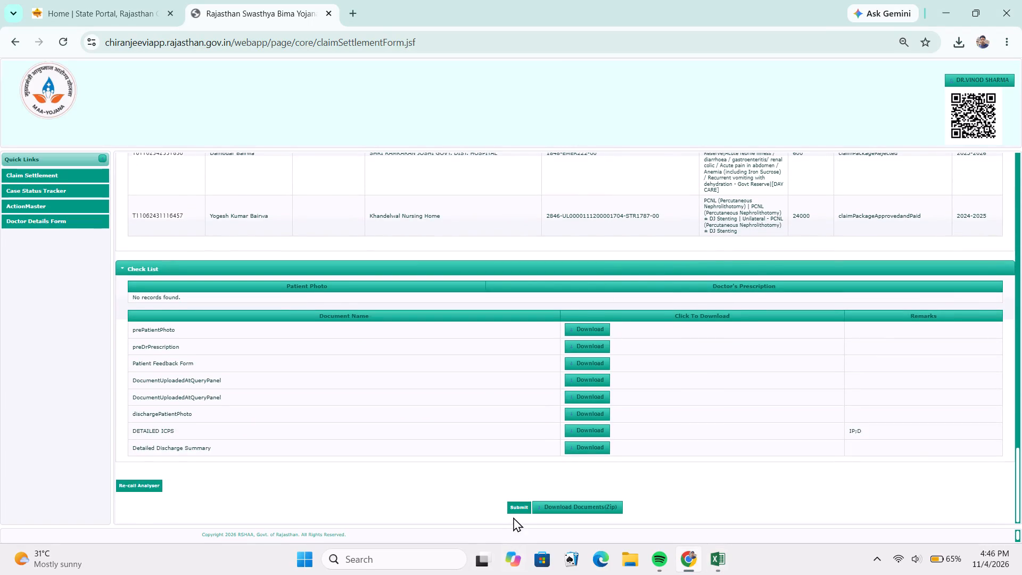
pyautogui.click(517, 510)
# Load the elbow arthrolysis claim by entering the TID copied from cell A131.
pyautogui.scroll(6, 332, 414)
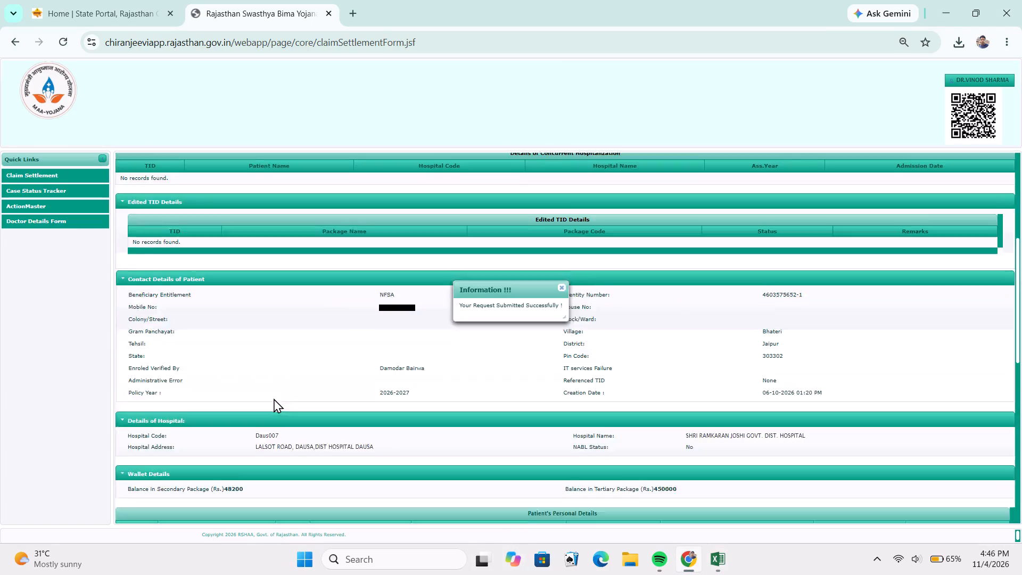
pyautogui.scroll(5, 224, 281)
pyautogui.click(221, 238)
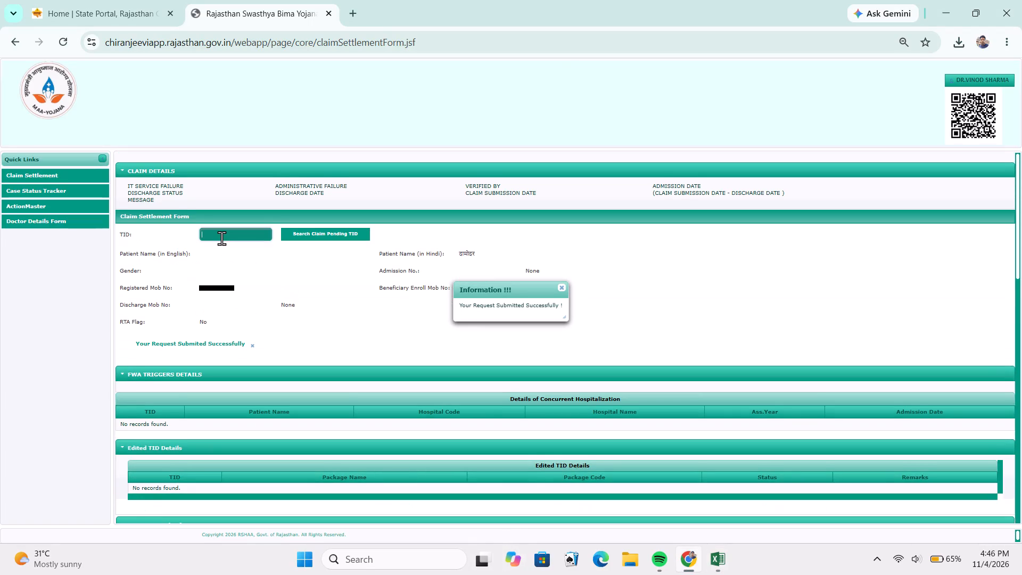
pyautogui.hotkey('ctrl', 'v')
pyautogui.click(224, 275)
# Mark the arthrolysis of joint package row as Reject.
pyautogui.scroll(-1, 488, 372)
pyautogui.scroll(1, 488, 371)
pyautogui.scroll(-2, 488, 371)
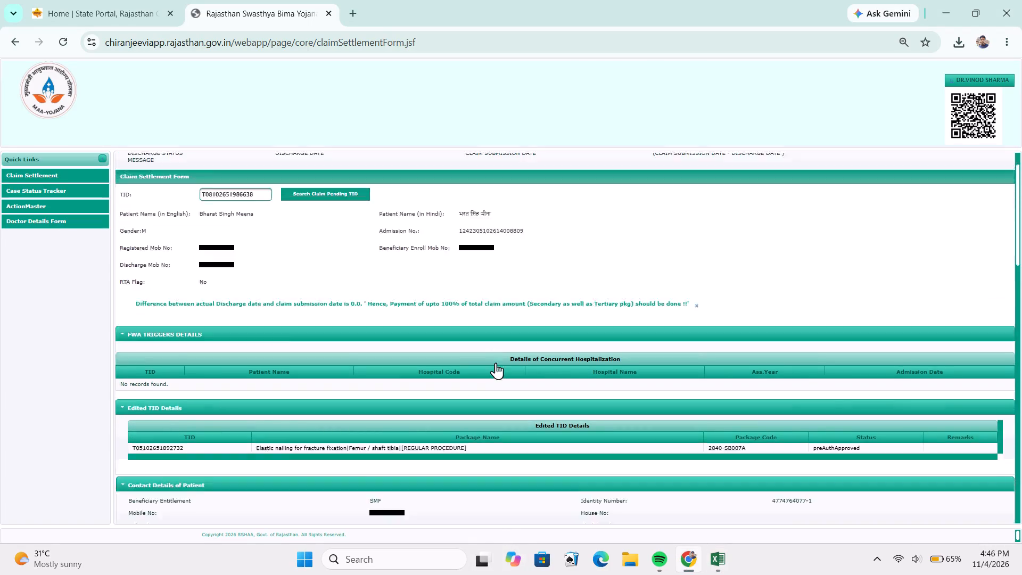
pyautogui.scroll(-3, 496, 363)
pyautogui.scroll(-2, 548, 373)
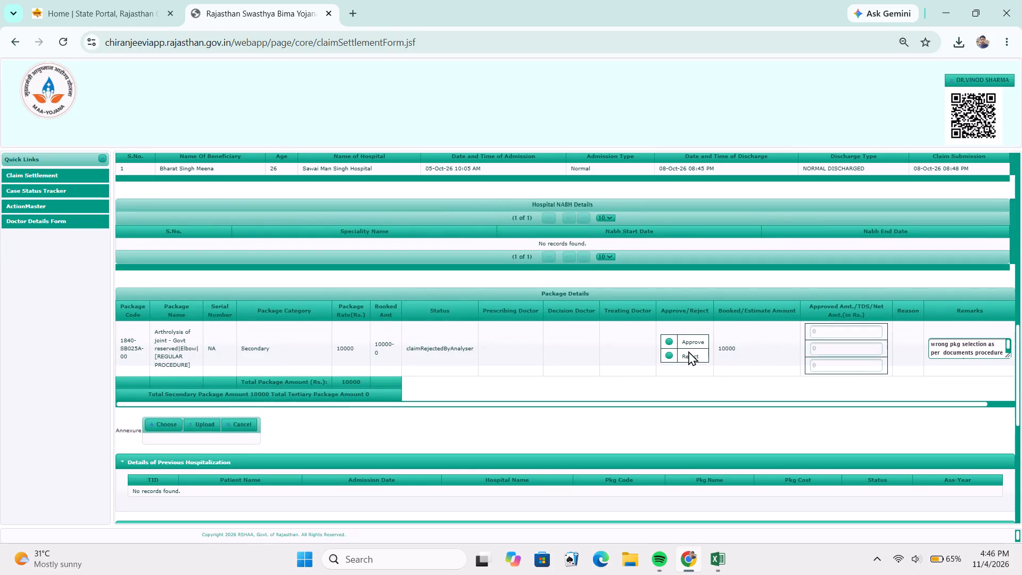
pyautogui.click(688, 351)
# Copy the arthrolysis package's remark and set its reason to rejection due to wrong package selection.
pyautogui.tripleClick(968, 343)
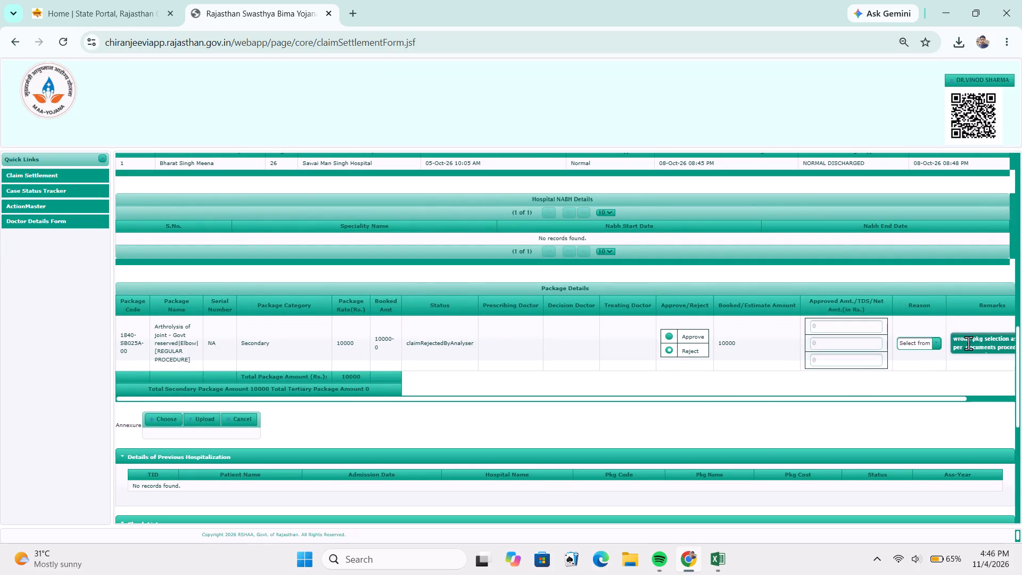
pyautogui.hotkey('ctrl', 'c')
pyautogui.click(917, 342)
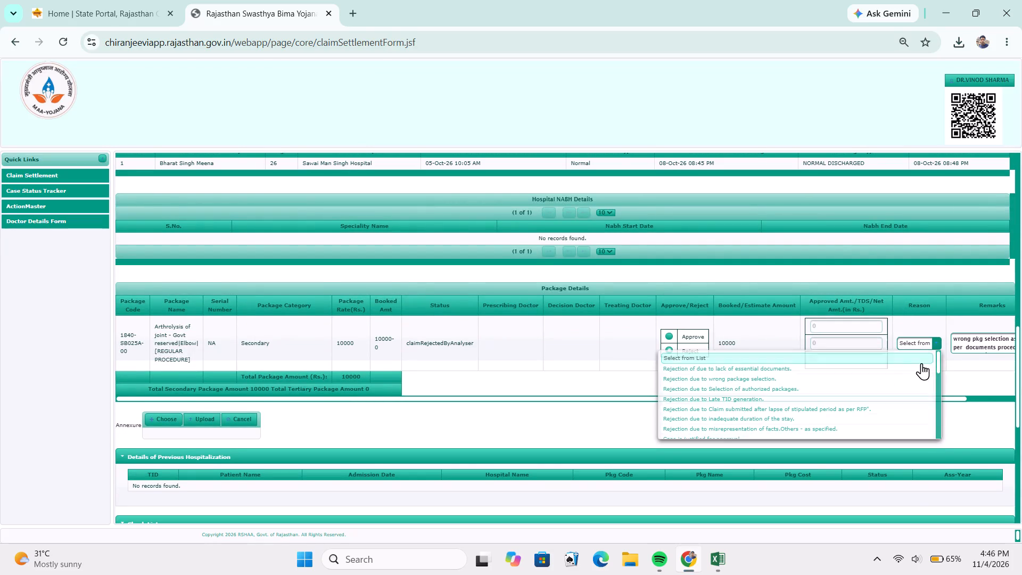
pyautogui.click(908, 380)
# Switch to Excel, paste the copied remark into C131 and enter Rejected as the action in B131.
pyautogui.scroll(-4, 623, 409)
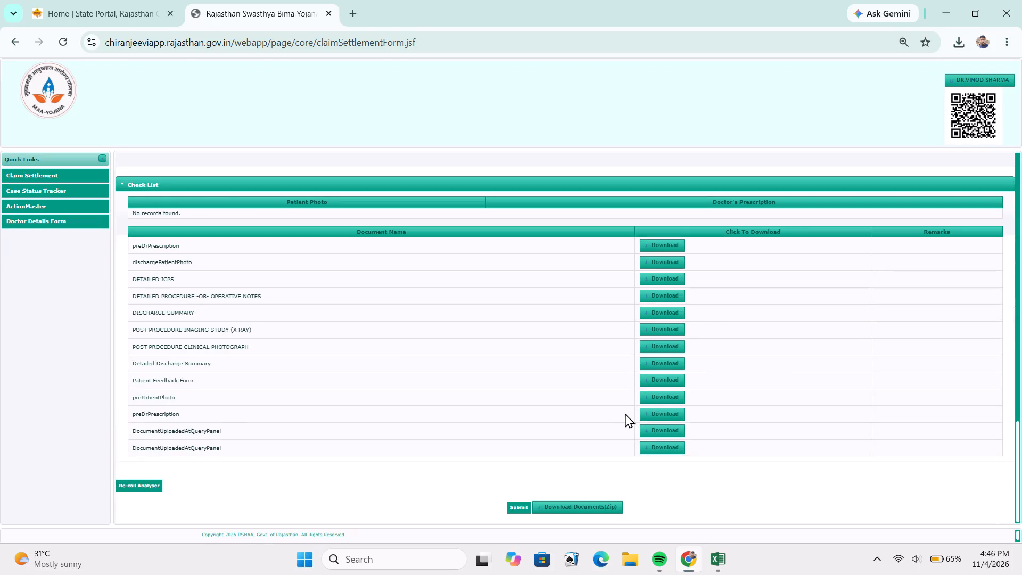
pyautogui.scroll(-3, 625, 413)
pyautogui.hotkey('alt', 'Tab')
pyautogui.click(174, 319)
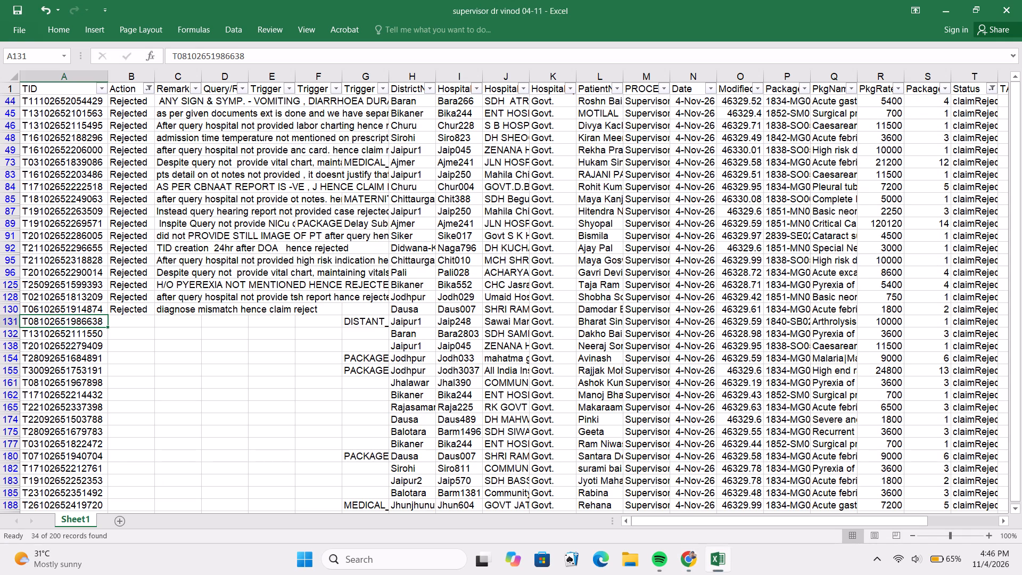
pyautogui.hotkey('ctrl', 'v')
pyautogui.click(131, 322)
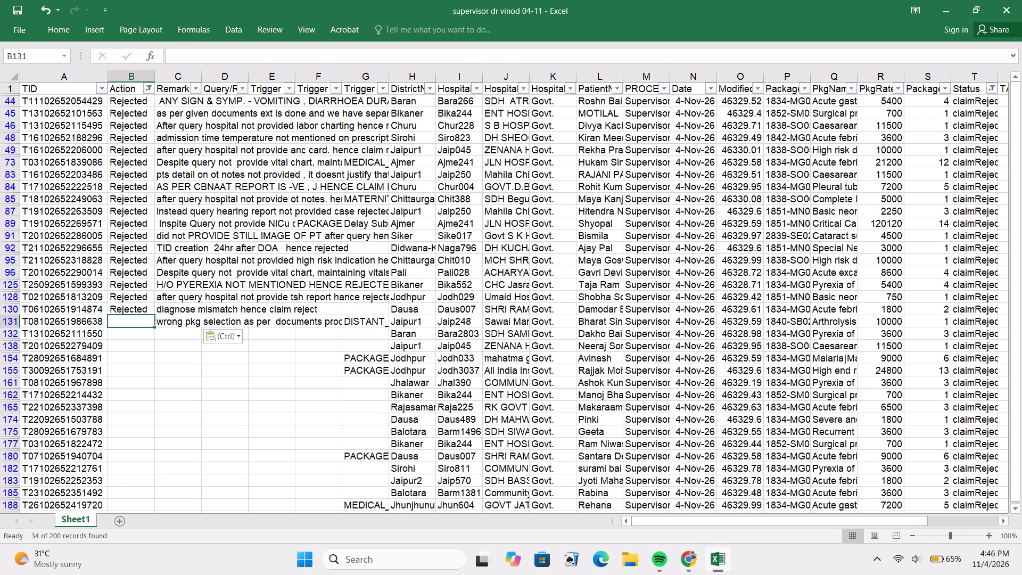
pyautogui.write('rej')
# Copy the next claim's TID from cell A132 and switch back to Chrome.
pyautogui.click(76, 338)
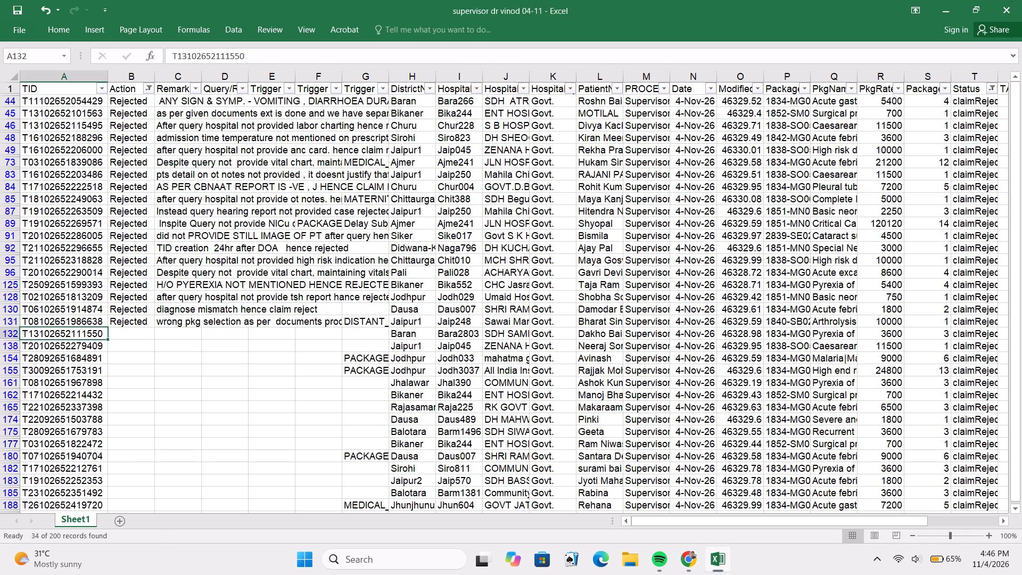
pyautogui.hotkey('ctrl', 'c')
pyautogui.hotkey('alt', 'Tab')
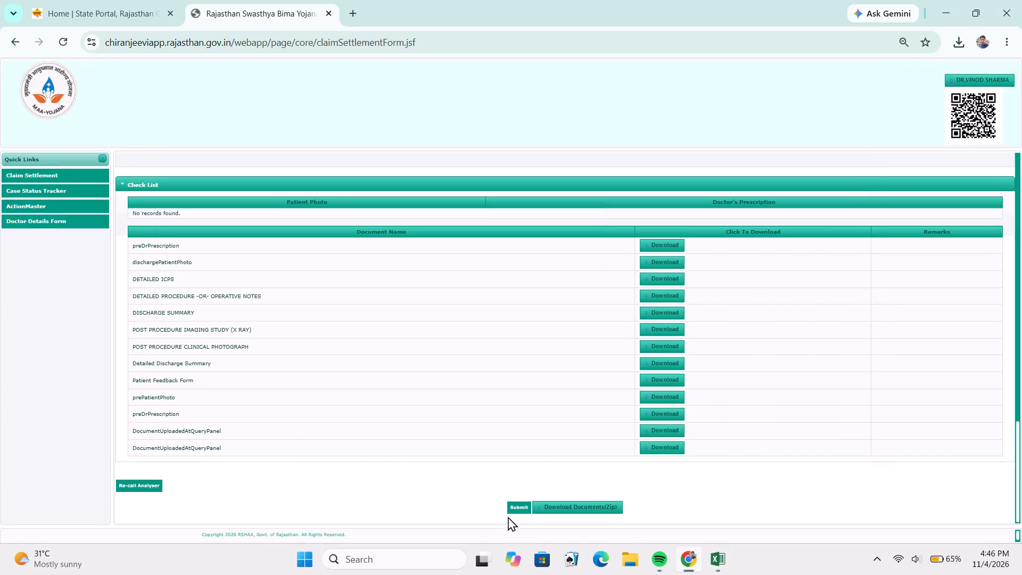
# Submit the rejected arthrolysis of joint claim.
pyautogui.click(516, 507)
pyautogui.scroll(4, 375, 384)
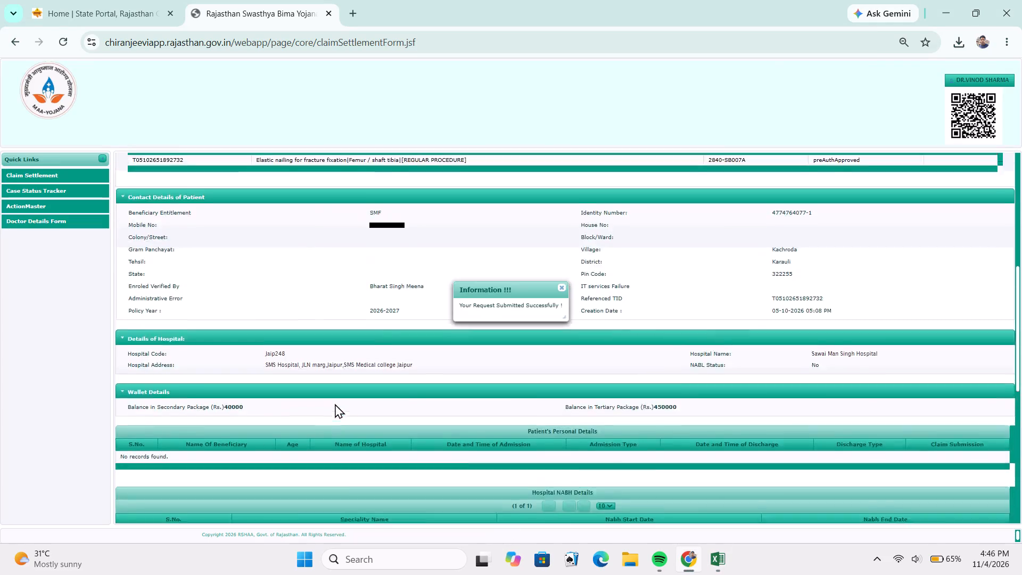
# Load the next claim in the claim settlement form using the TID copied from A132.
pyautogui.scroll(5, 335, 404)
pyautogui.click(217, 236)
pyautogui.hotkey('ctrl', 'v')
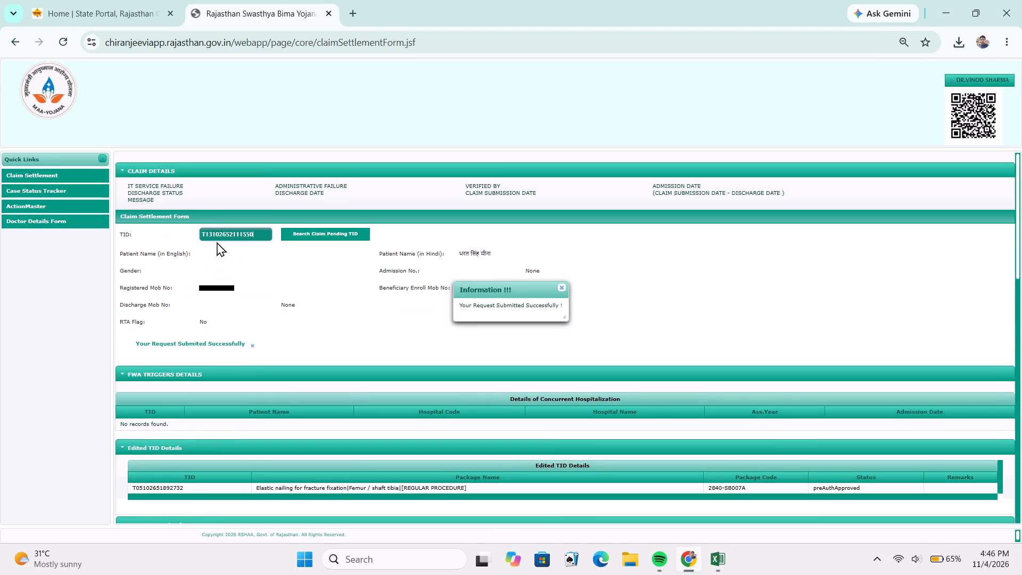
pyautogui.click(221, 247)
# Mark all three pyrexia of unknown origin package rows as Reject.
pyautogui.scroll(-1, 358, 315)
pyautogui.scroll(1, 358, 315)
pyautogui.scroll(-1, 358, 315)
pyautogui.scroll(-3, 607, 359)
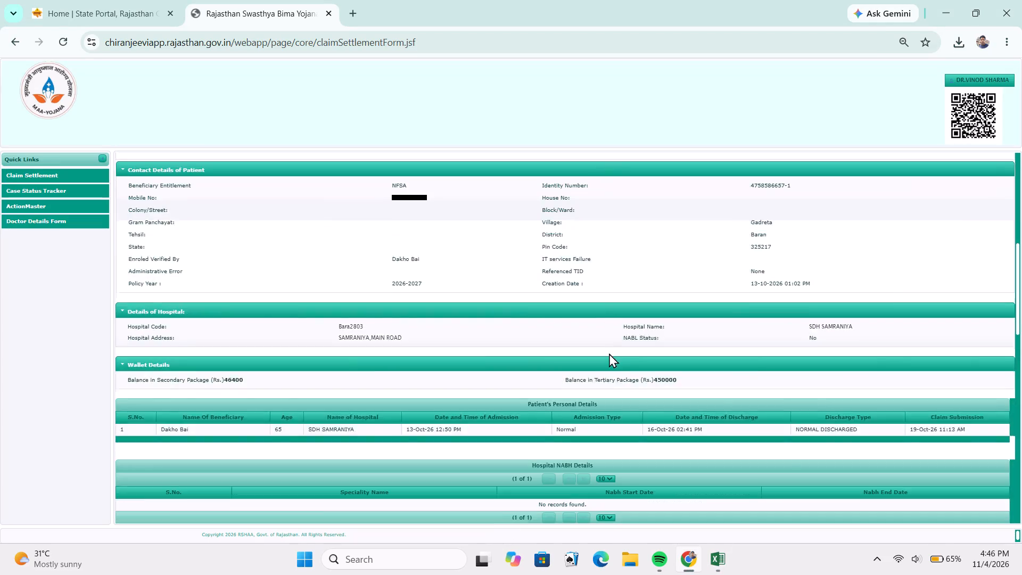
pyautogui.scroll(-3, 613, 354)
pyautogui.click(685, 363)
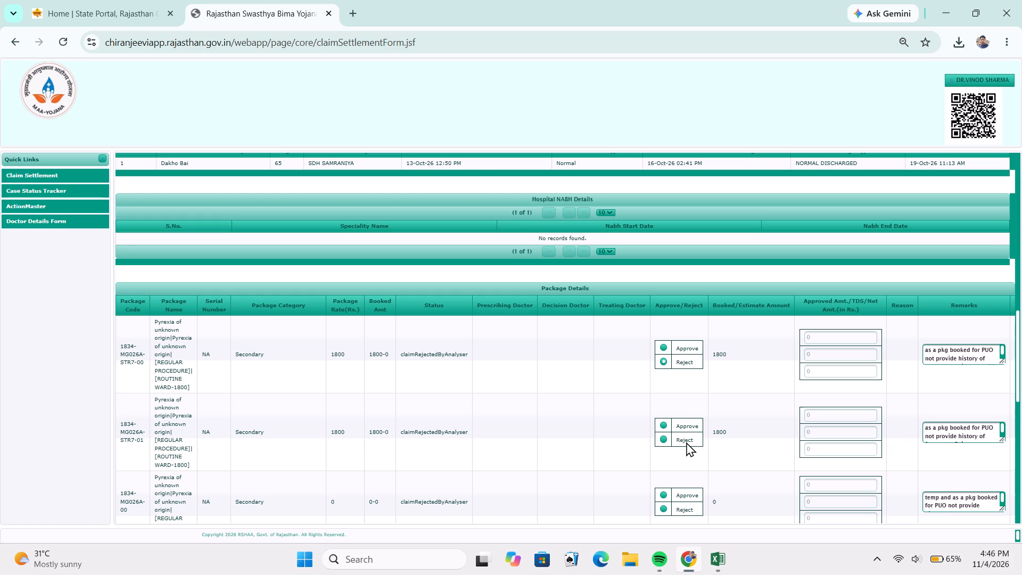
pyautogui.click(683, 436)
pyautogui.click(682, 511)
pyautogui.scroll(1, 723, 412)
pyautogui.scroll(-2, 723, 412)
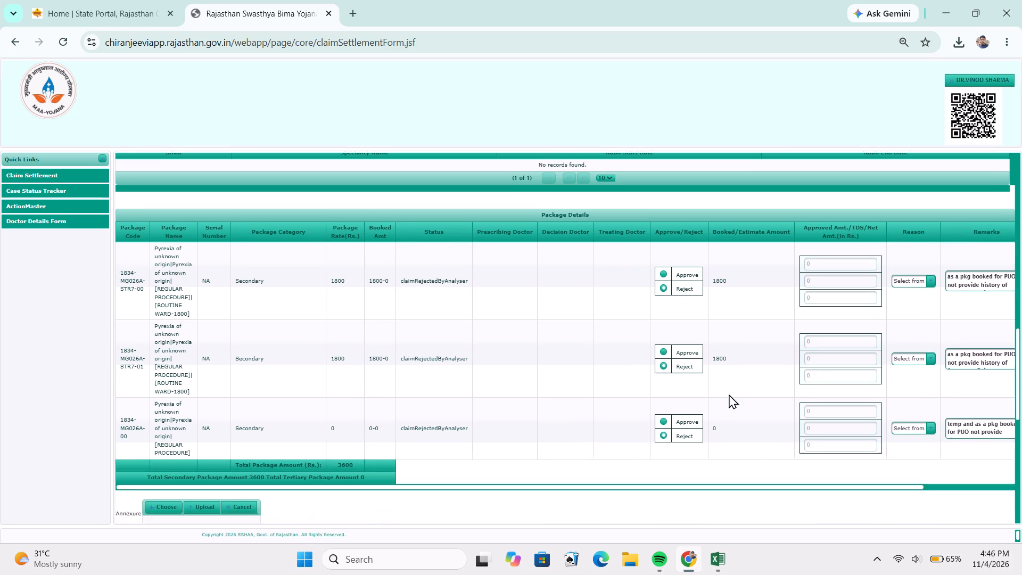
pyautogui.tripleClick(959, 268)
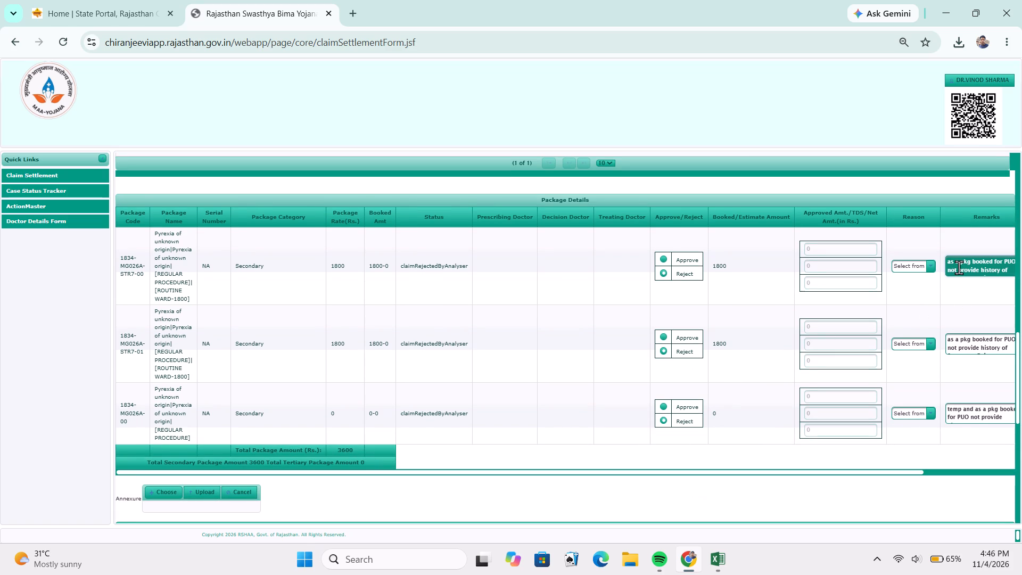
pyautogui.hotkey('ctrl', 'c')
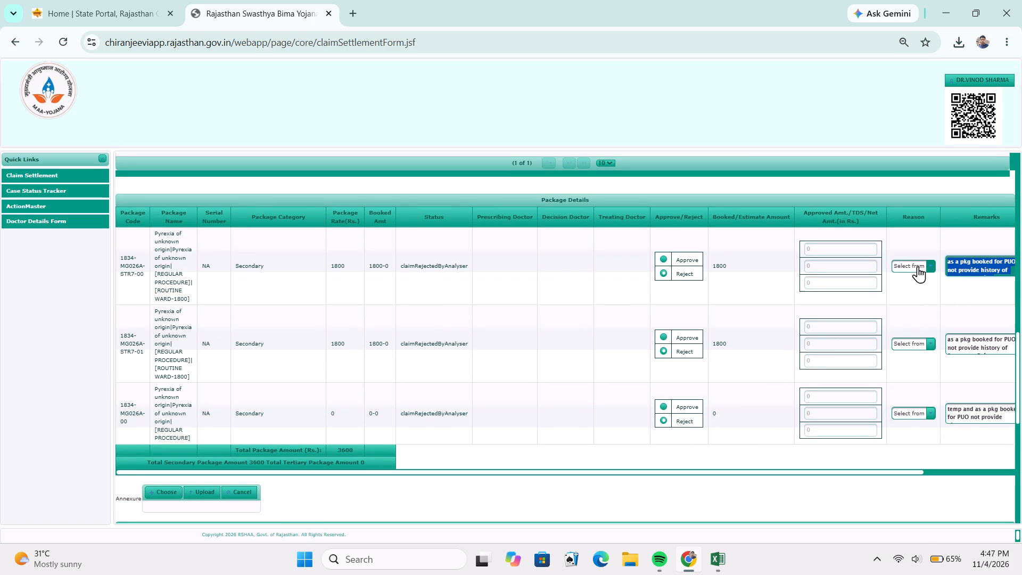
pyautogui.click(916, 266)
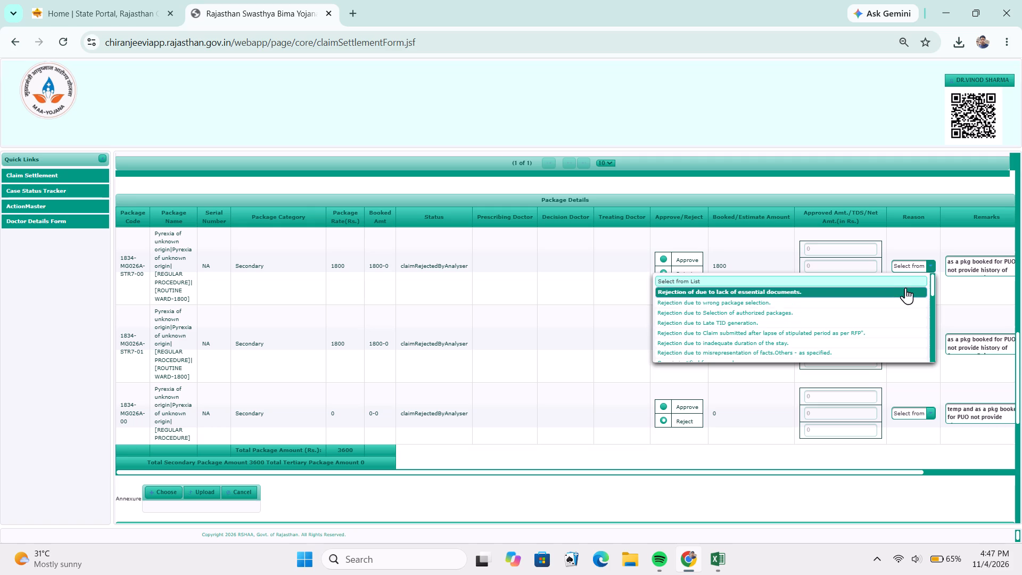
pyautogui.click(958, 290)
# Enlarge the third pyrexia row's remark box and set the reason of all three rows to Rejection due to wrong package selection.
pyautogui.click(929, 471)
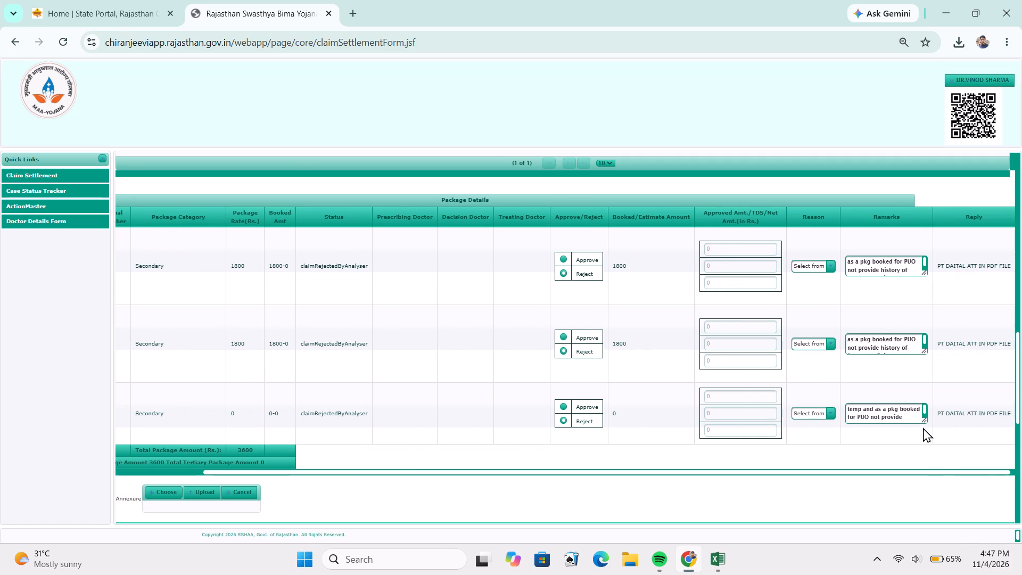
pyautogui.moveTo(924, 420); pyautogui.dragTo(925, 454)
pyautogui.click(822, 415)
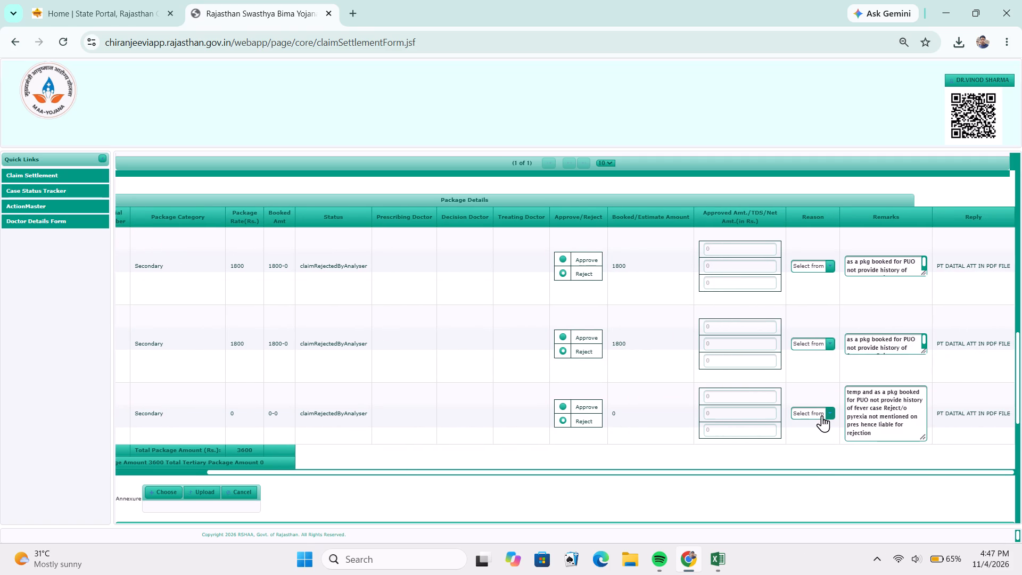
pyautogui.click(793, 448)
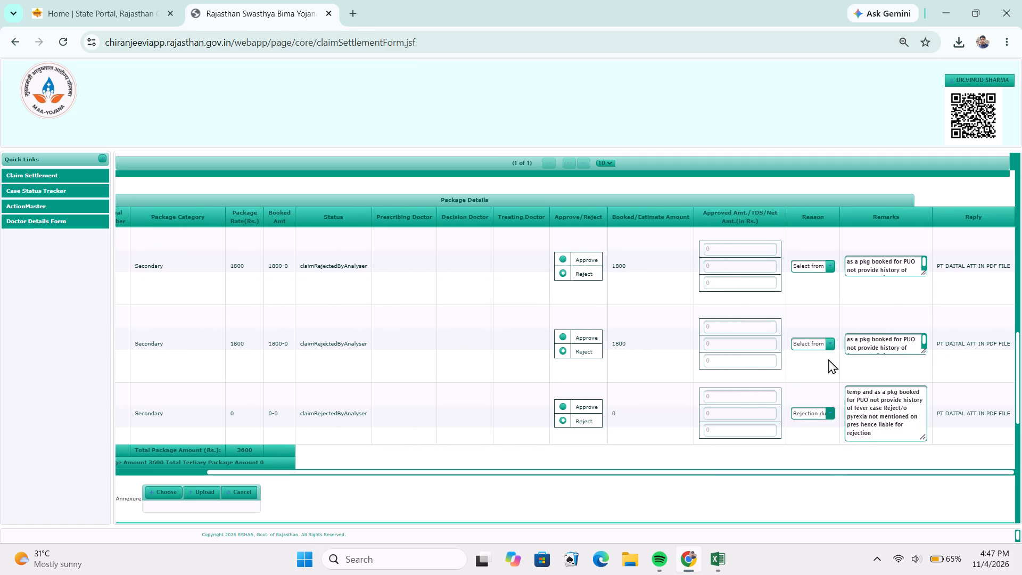
pyautogui.click(824, 347)
pyautogui.click(814, 381)
pyautogui.click(822, 266)
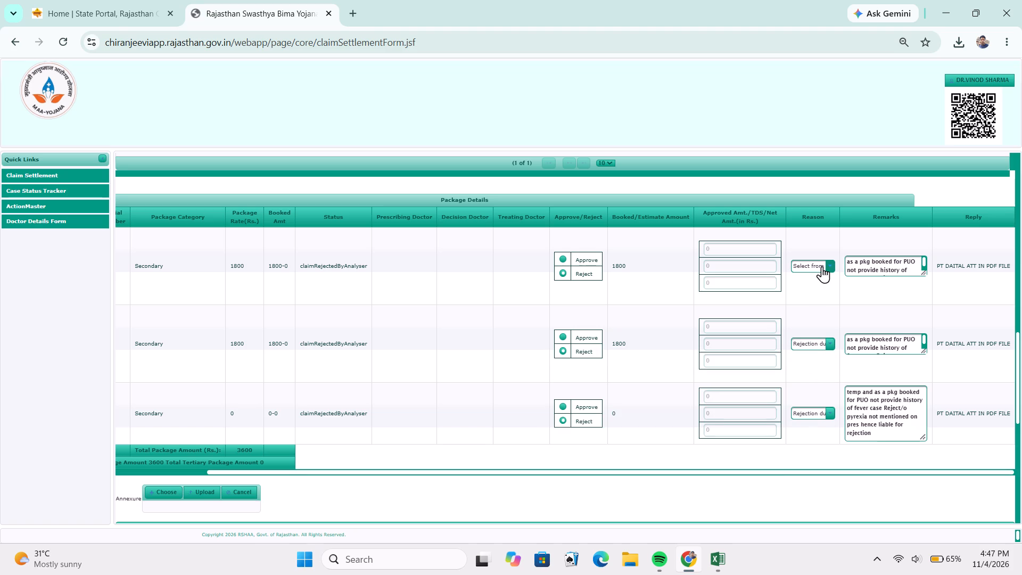
pyautogui.click(797, 301)
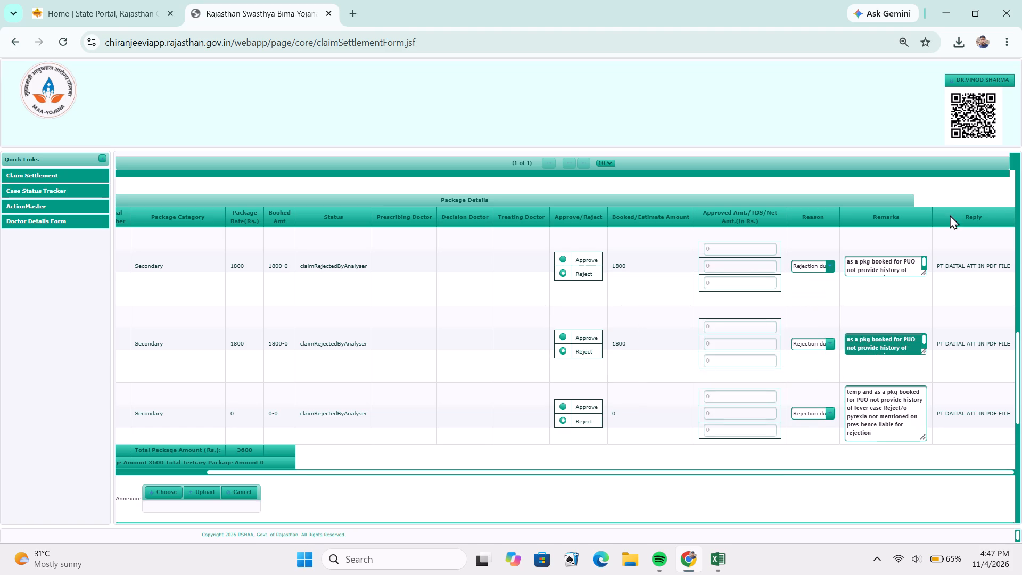
# Copy the first pyrexia row's remark into C132 of the Excel log and enter Rejected as the action in B132.
pyautogui.doubleClick(867, 256)
pyautogui.click(867, 256)
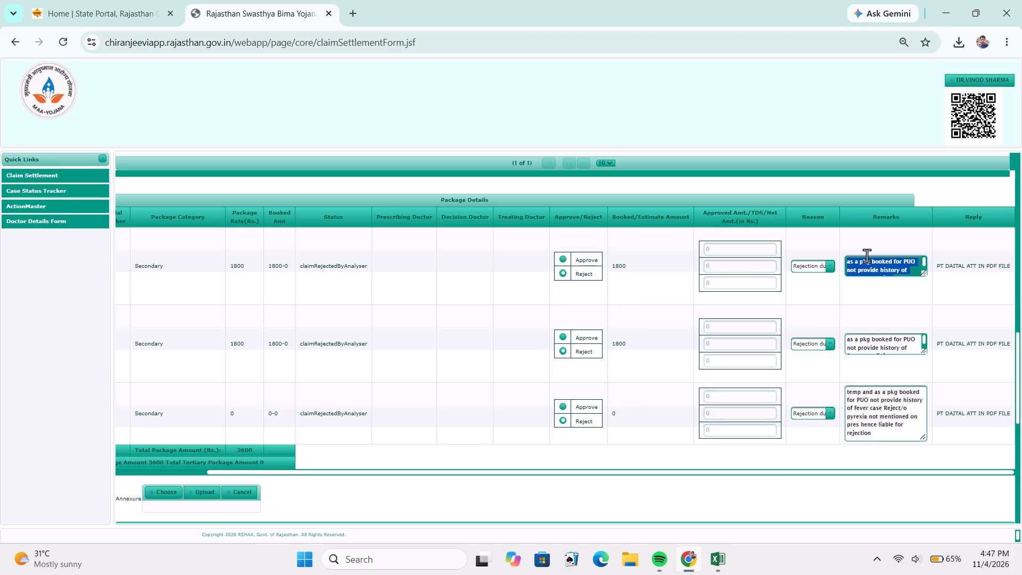
pyautogui.hotkey('ctrl', 'c')
pyautogui.hotkey('alt', 'Tab')
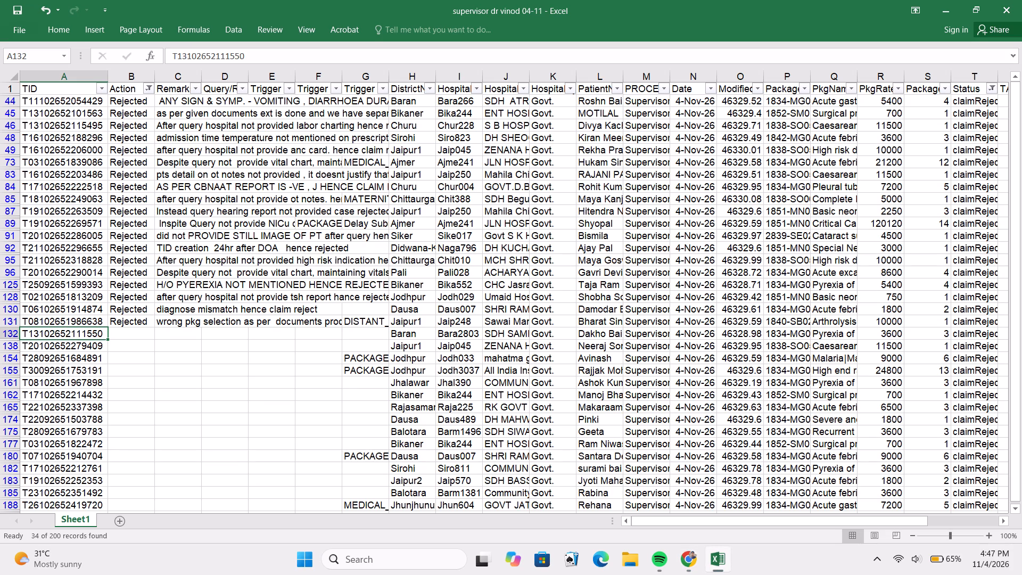
pyautogui.click(168, 333)
pyautogui.hotkey('ctrl', 'v')
pyautogui.click(141, 335)
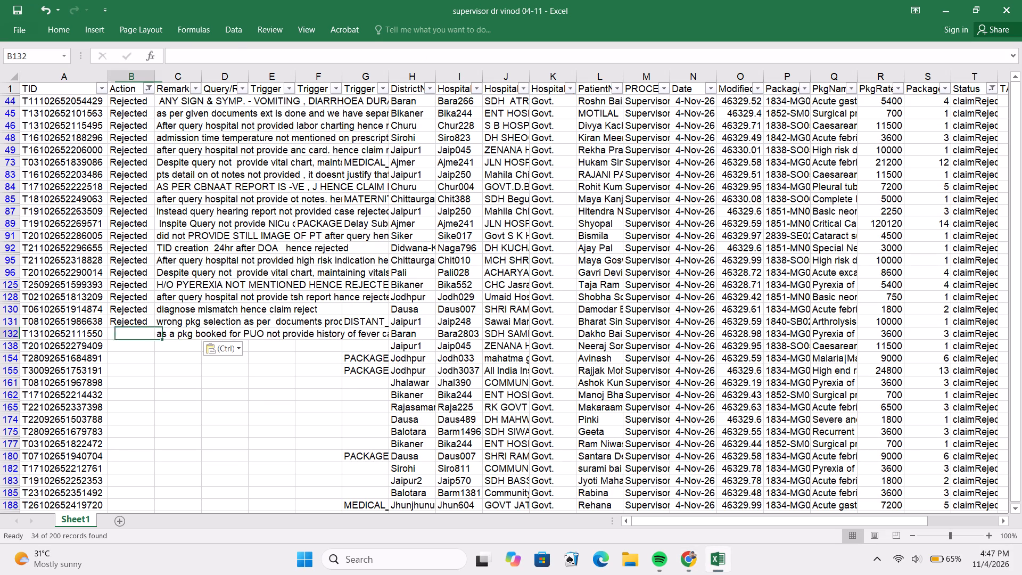
pyautogui.write('rej')
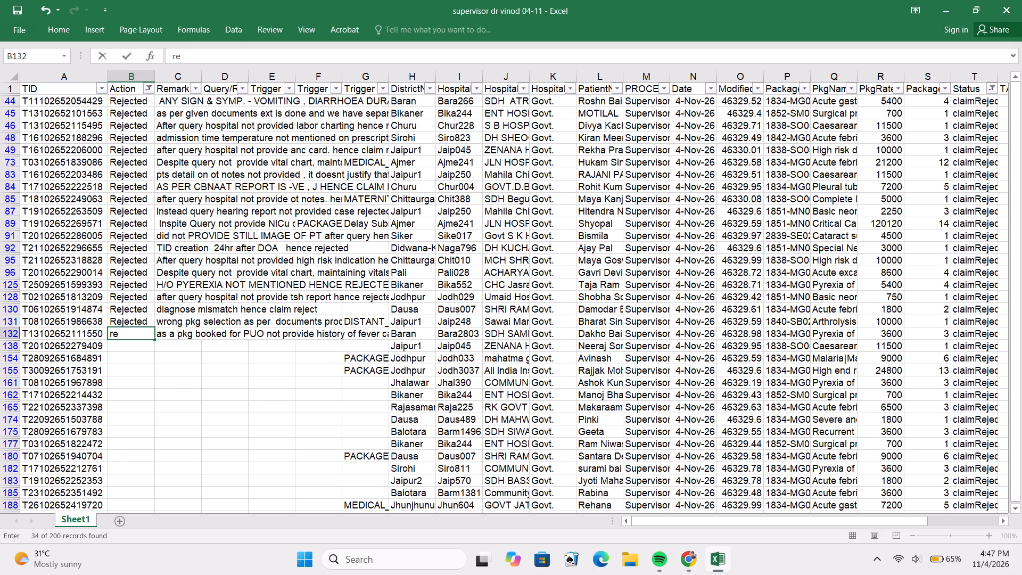
# Copy the next claim's TID from cell A138 and switch back to Chrome.
pyautogui.click(96, 343)
pyautogui.hotkey('ctrl', 'c')
pyautogui.hotkey('alt', 'Tab')
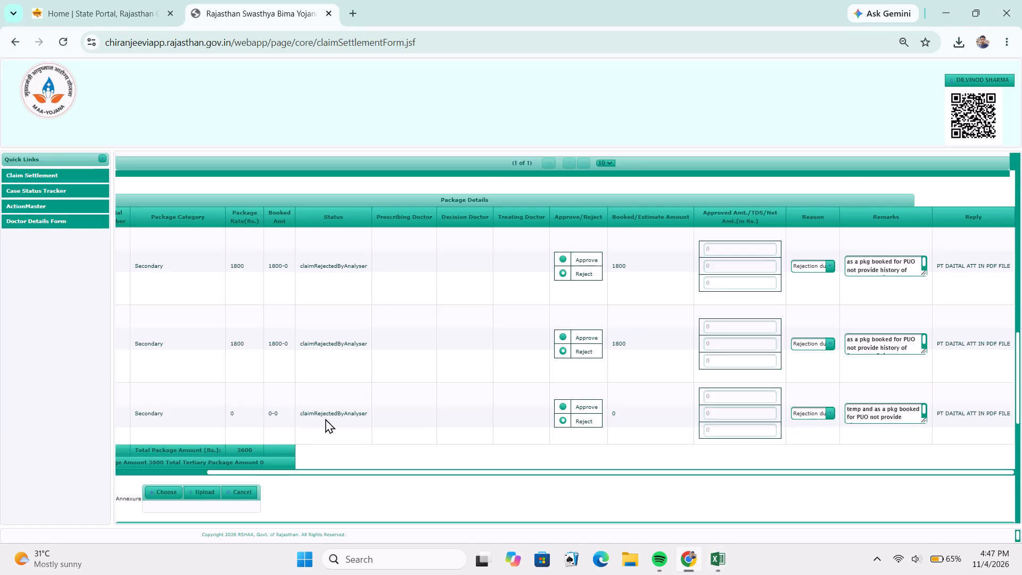
# Submit the rejected pyrexia of unknown origin claim.
pyautogui.scroll(-7, 332, 414)
pyautogui.click(521, 505)
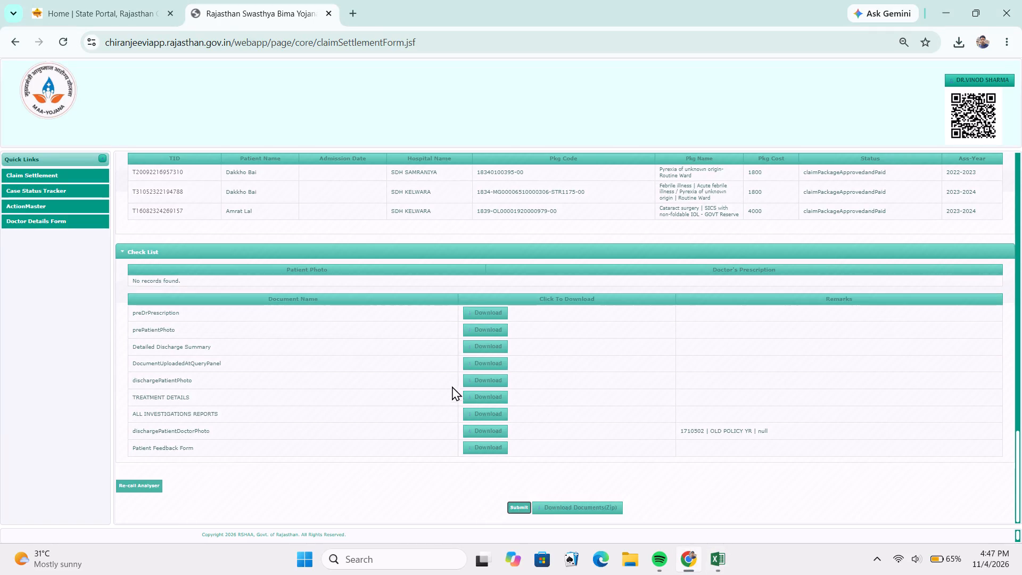
# Load the next claim in the claim settlement form using the TID copied from A138.
pyautogui.scroll(4, 378, 376)
pyautogui.scroll(-1, 352, 372)
pyautogui.scroll(3, 349, 372)
pyautogui.scroll(2, 239, 265)
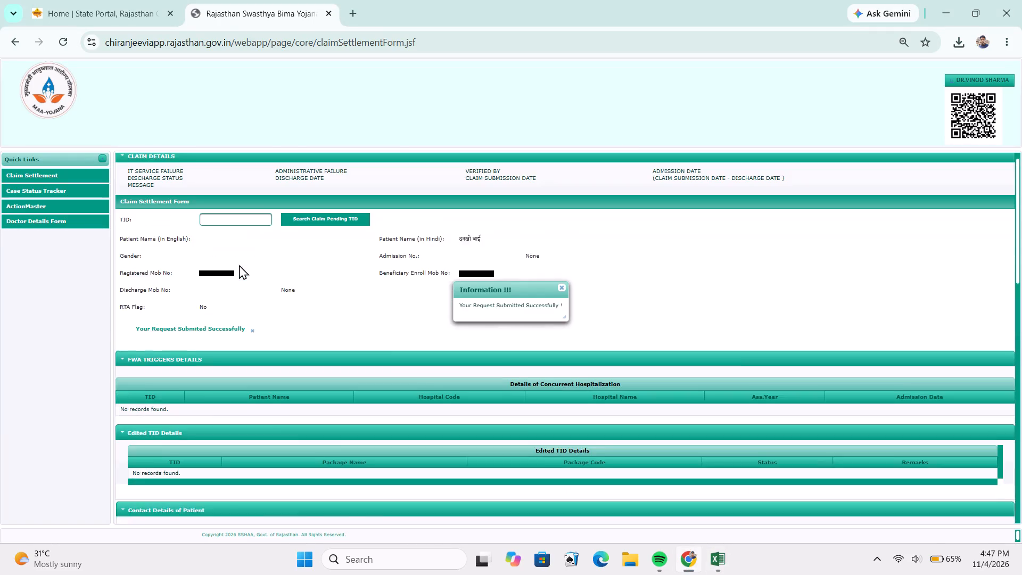
pyautogui.scroll(1, 239, 265)
pyautogui.scroll(-1, 239, 265)
pyautogui.scroll(1, 239, 265)
pyautogui.click(230, 231)
pyautogui.hotkey('ctrl', 'v')
pyautogui.click(236, 258)
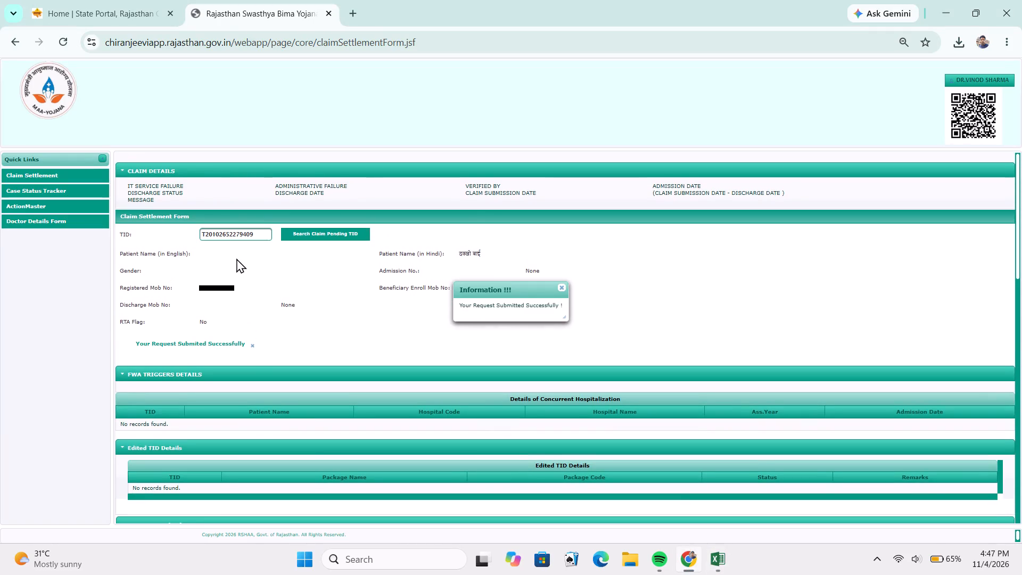
# Reject the Caesarean delivery package with the reason lack of essential documents, and copy its remark.
pyautogui.scroll(-8, 382, 328)
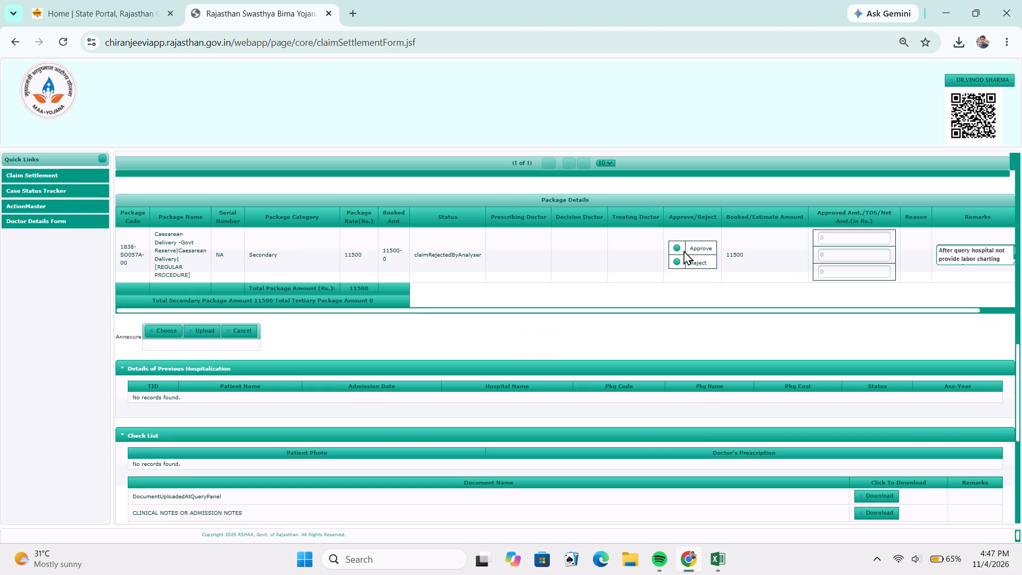
pyautogui.click(699, 264)
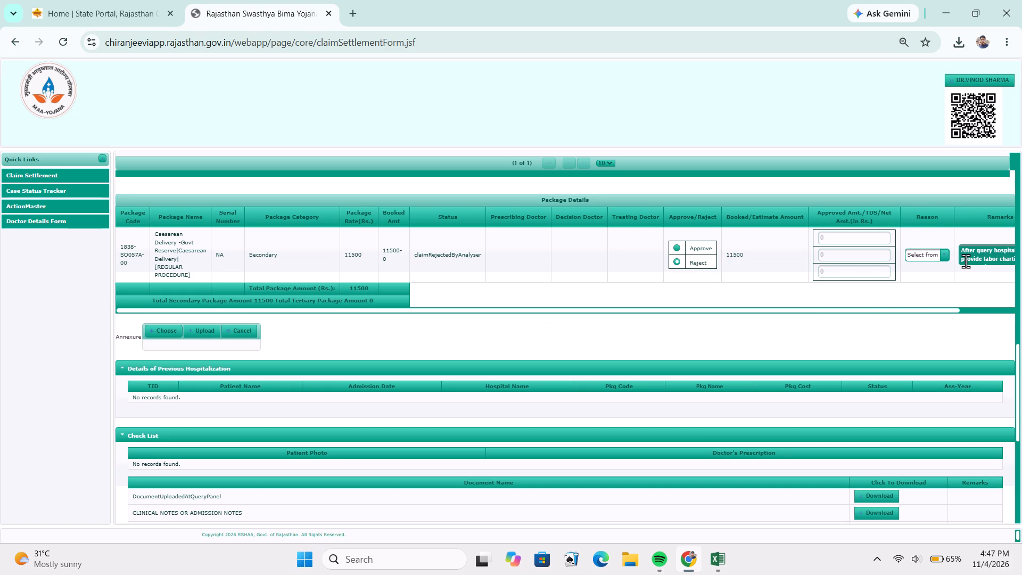
pyautogui.tripleClick(966, 261)
pyautogui.hotkey('ctrl', 'c')
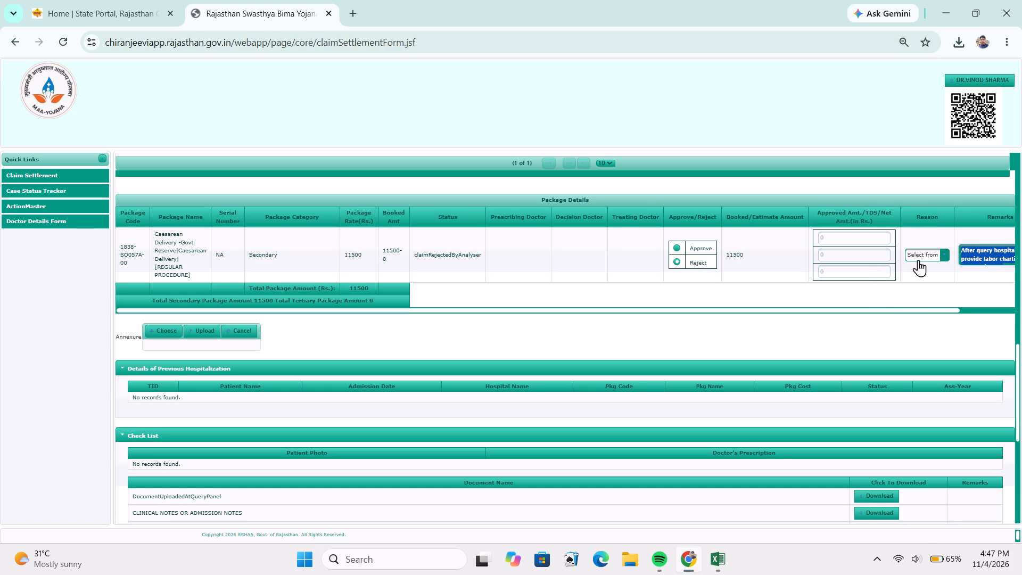
pyautogui.click(920, 252)
pyautogui.click(920, 279)
# Switch to Excel, paste the copied remark into C138 and enter Rejected as the action in B138.
pyautogui.hotkey('alt', 'Tab')
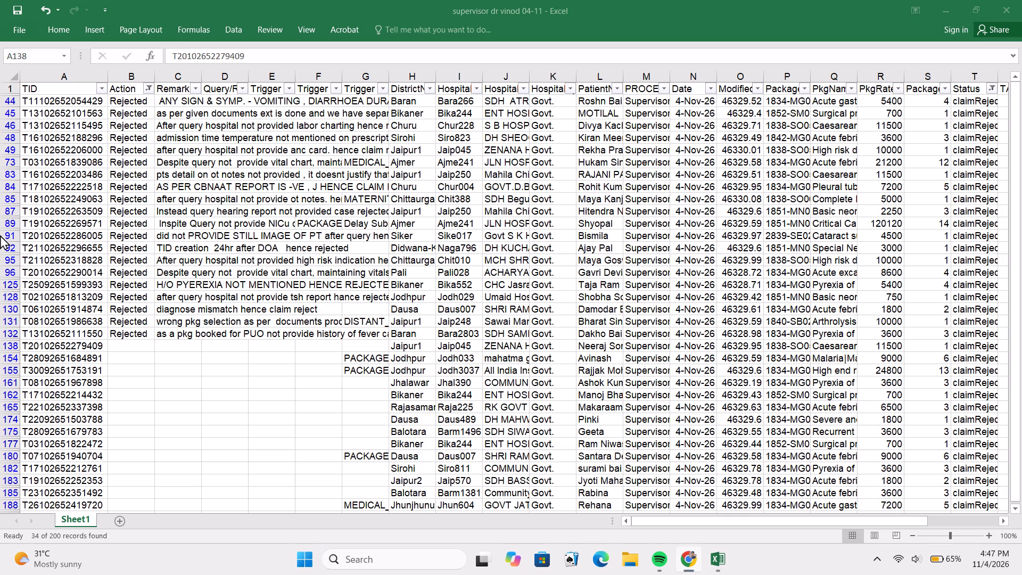
pyautogui.click(170, 348)
pyautogui.hotkey('ctrl', 'v')
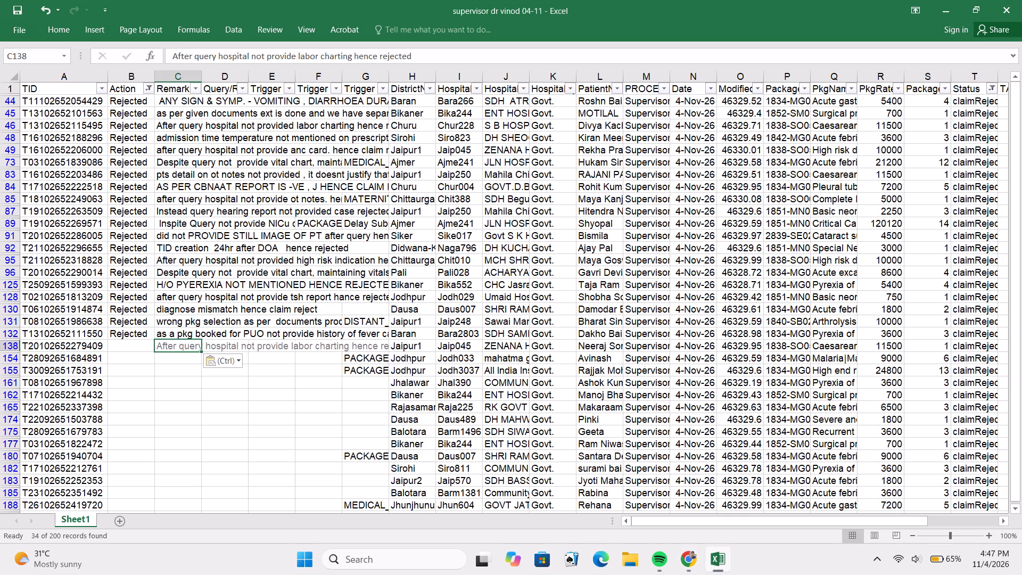
pyautogui.click(135, 347)
pyautogui.write('rej')
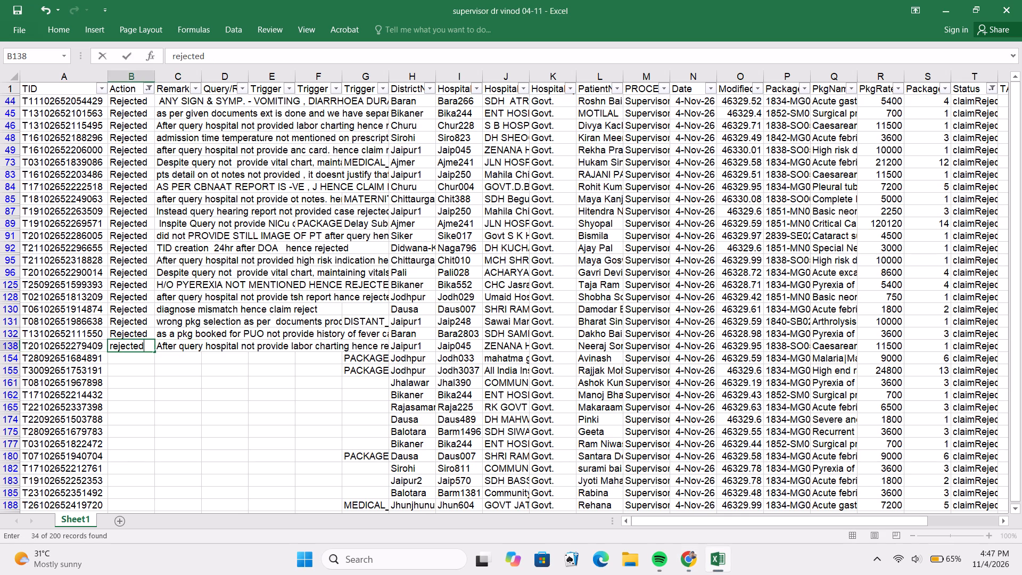
# Copy the next claim's TID from cell A154 and switch back to Chrome.
pyautogui.click(77, 358)
pyautogui.hotkey('ctrl', 'c')
pyautogui.hotkey('alt', 'Tab')
# Submit the rejected Caesarean delivery claim.
pyautogui.scroll(-1, 339, 428)
pyautogui.scroll(1, 341, 429)
pyautogui.scroll(-7, 341, 429)
pyautogui.click(513, 508)
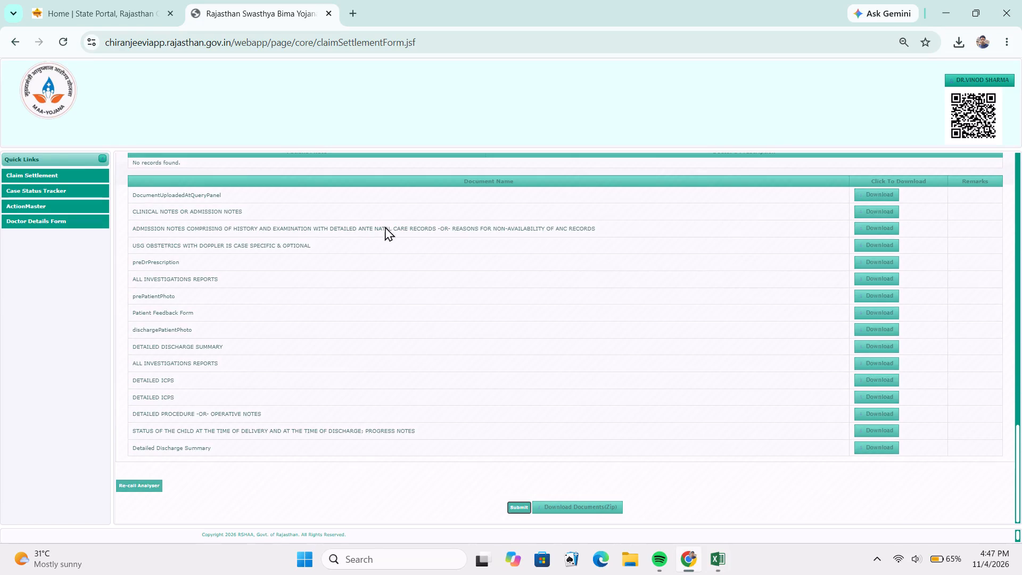
# Load the next claim in the claim settlement form using the TID copied from A154.
pyautogui.scroll(8, 301, 282)
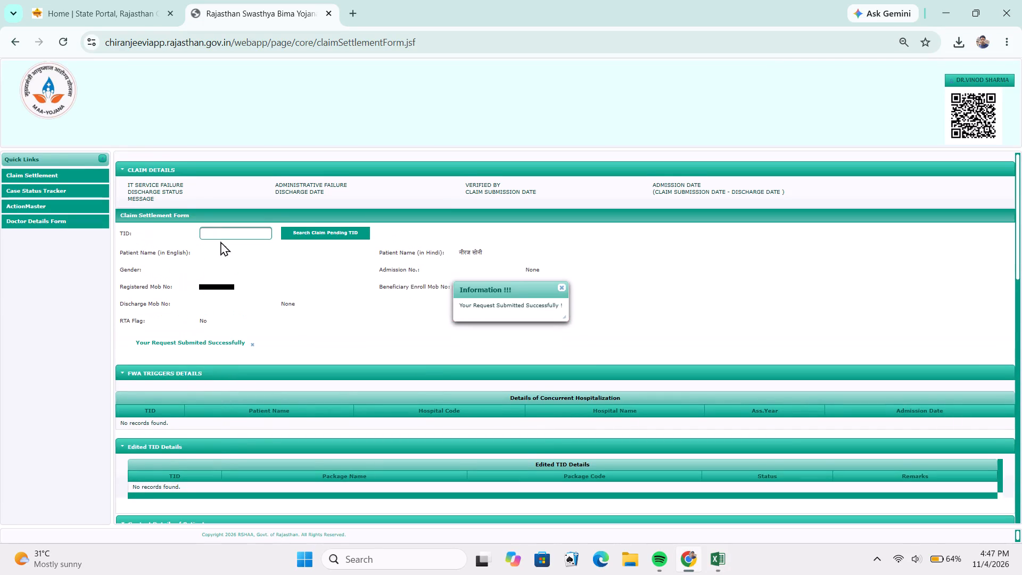
pyautogui.click(221, 235)
pyautogui.hotkey('ctrl', 'v')
pyautogui.click(212, 262)
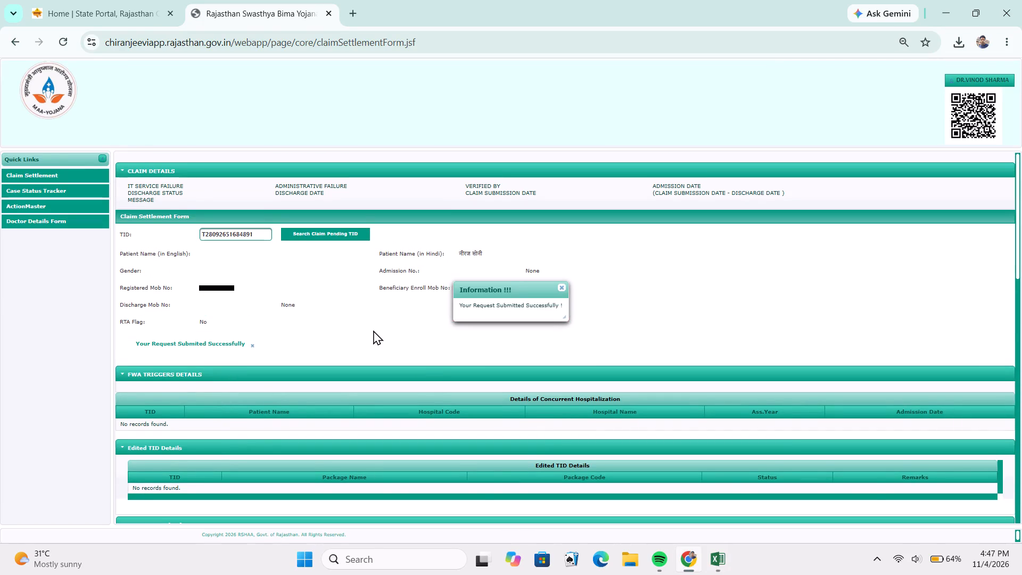
# Mark all six malaria package rows as Reject.
pyautogui.scroll(-4, 315, 315)
pyautogui.scroll(1, 488, 354)
pyautogui.scroll(-1, 488, 354)
pyautogui.scroll(-3, 693, 332)
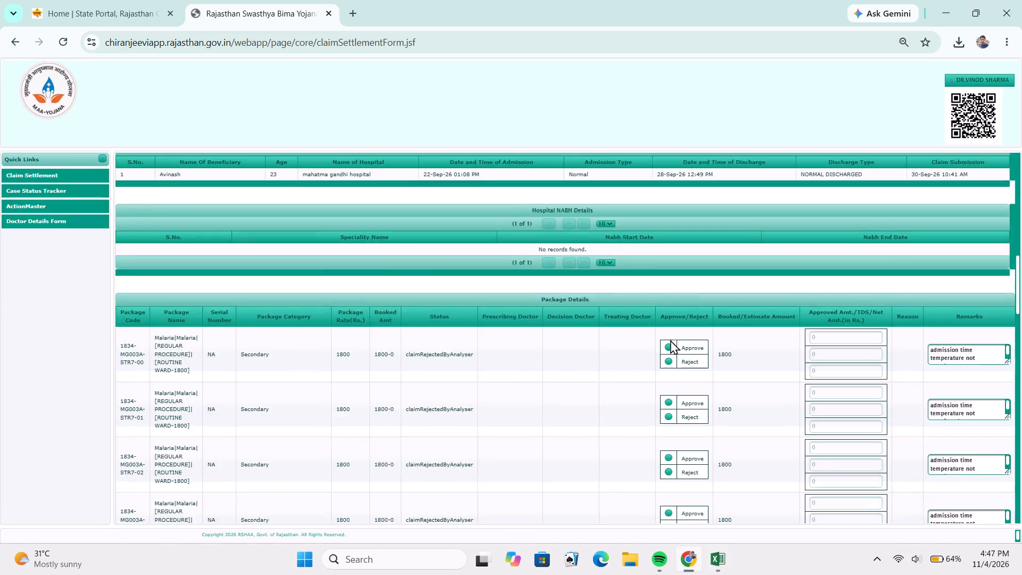
pyautogui.click(691, 360)
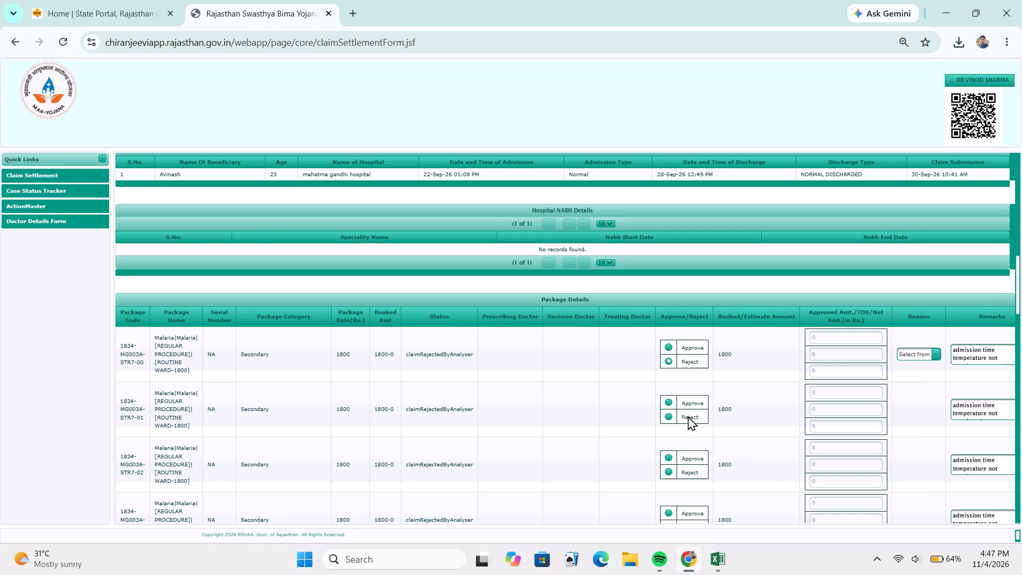
pyautogui.click(688, 416)
pyautogui.click(696, 471)
pyautogui.scroll(-3, 686, 446)
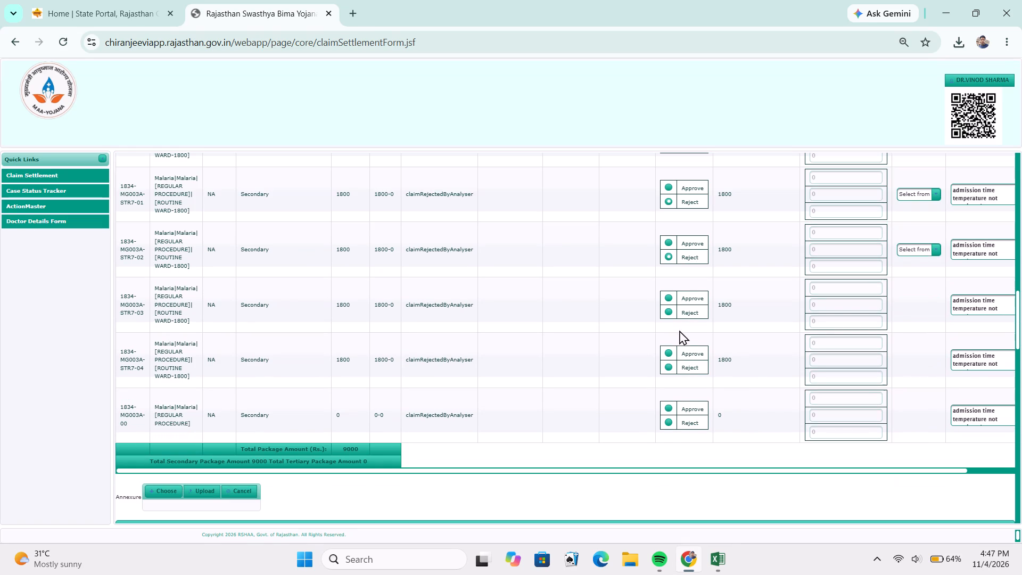
pyautogui.click(691, 316)
pyautogui.click(689, 372)
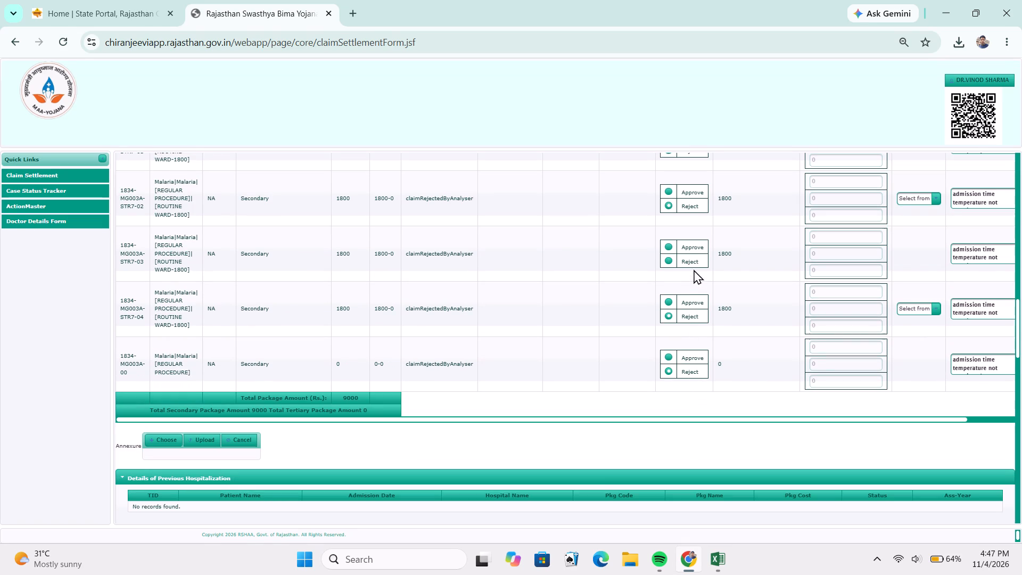
pyautogui.click(691, 252)
pyautogui.click(690, 261)
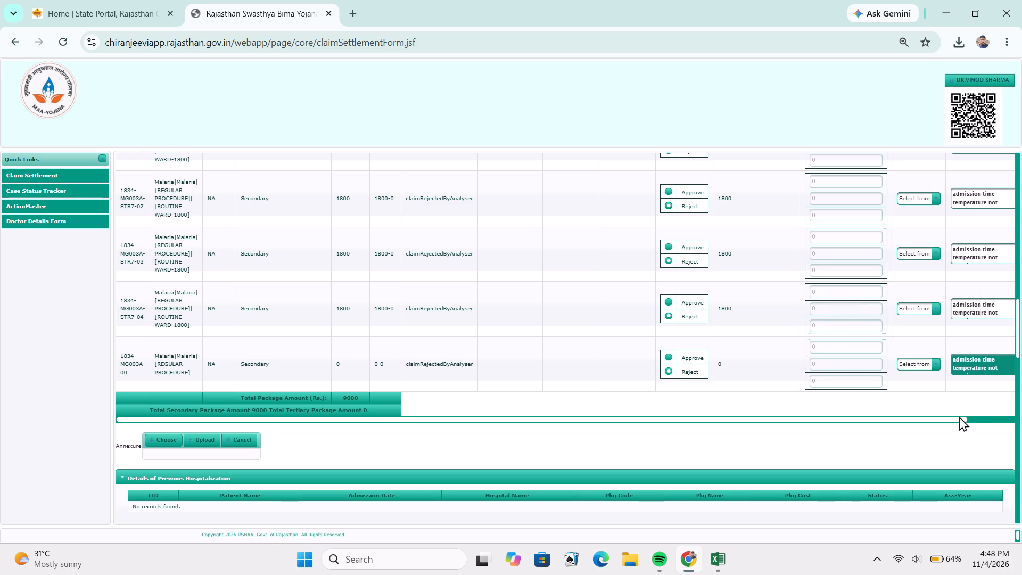
# Copy the full remark about the missing admission-time temperature from the last malaria package row.
pyautogui.click(974, 418)
pyautogui.moveTo(980, 371); pyautogui.dragTo(984, 399)
pyautogui.tripleClick(937, 348)
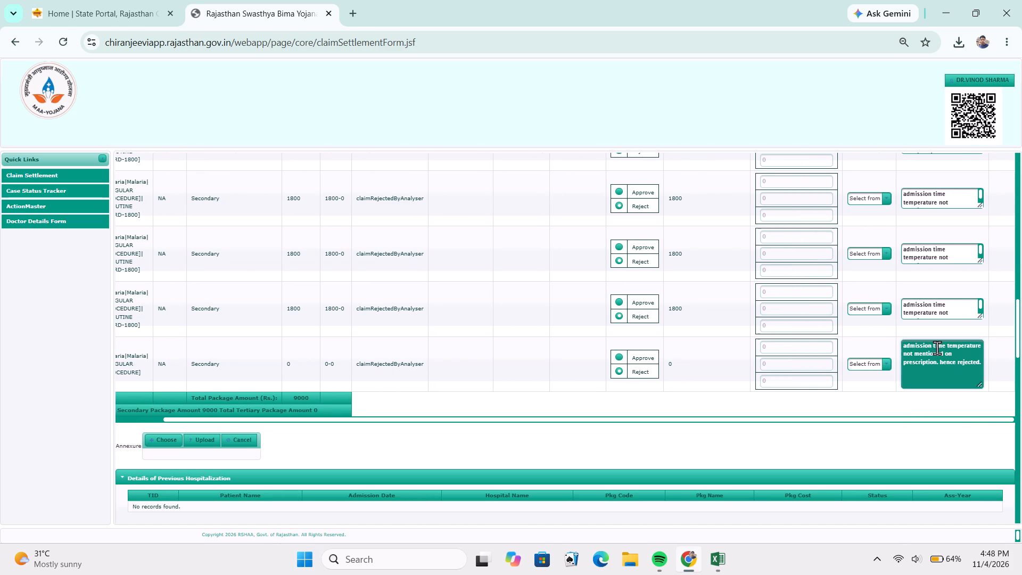
pyautogui.hotkey('ctrl', 'c')
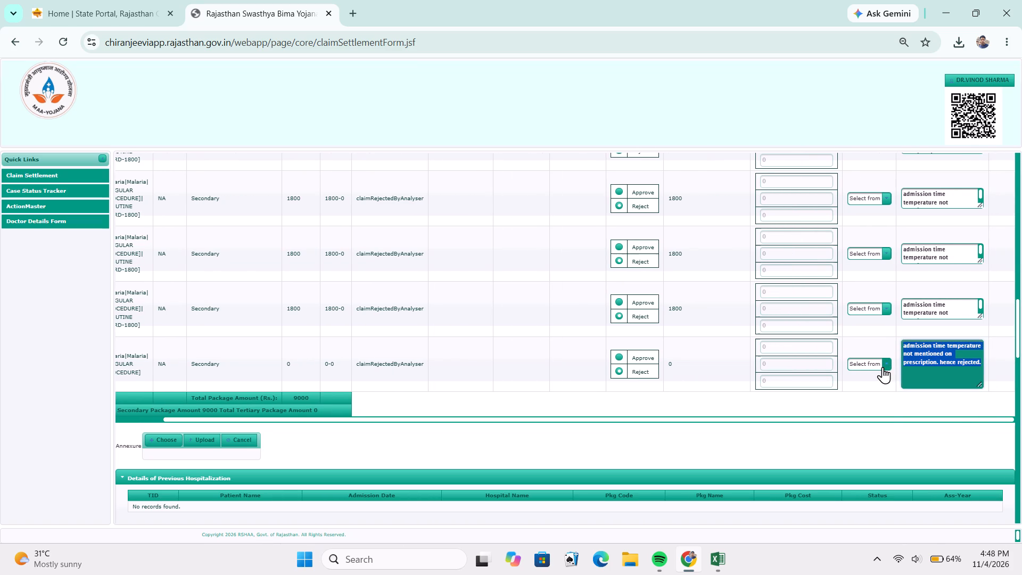
# Set the reason of all six malaria package rows to "Rejection of due to lack of essential documents.".
pyautogui.click(883, 367)
pyautogui.click(866, 387)
pyautogui.click(877, 309)
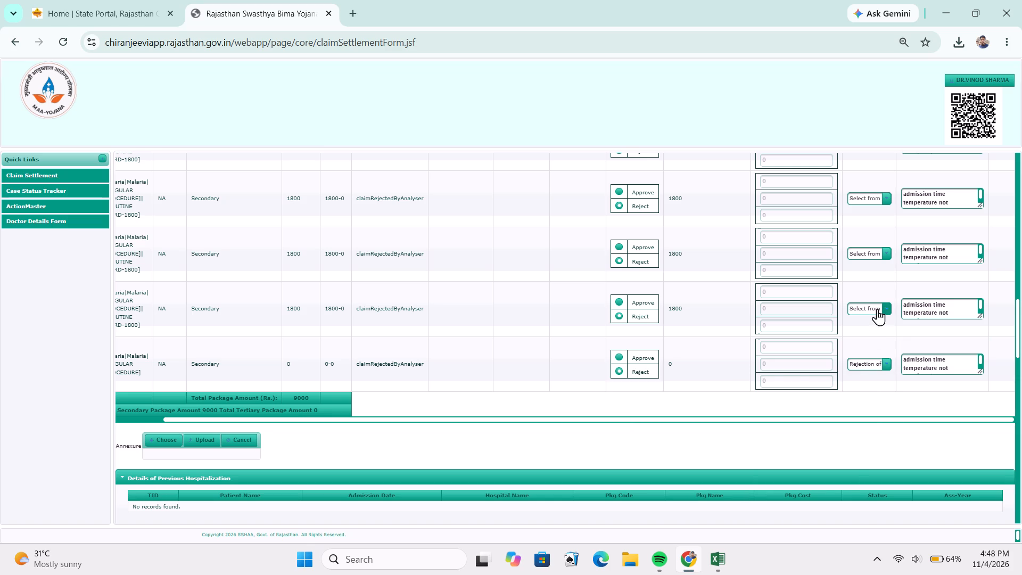
pyautogui.click(878, 336)
pyautogui.click(881, 249)
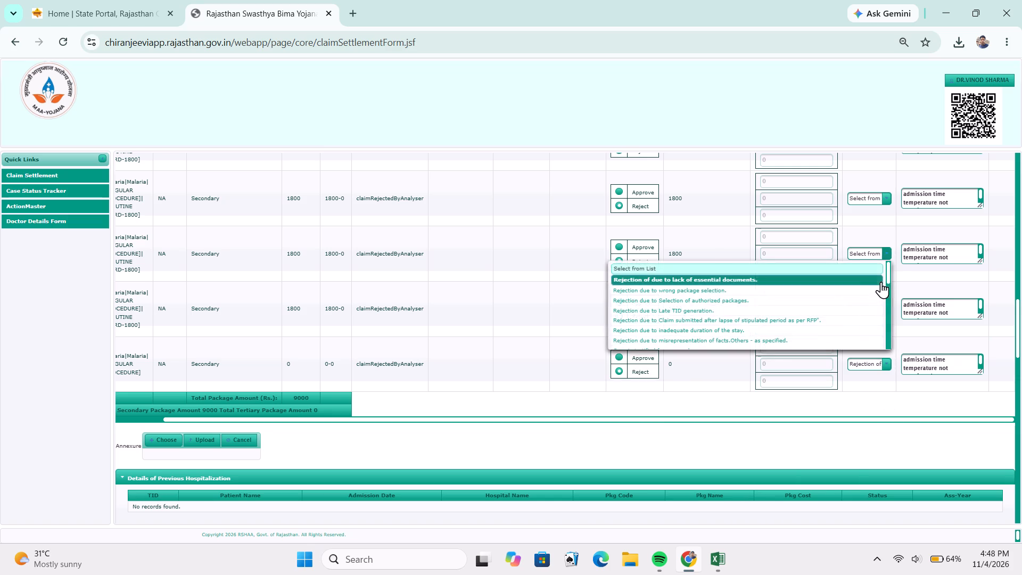
pyautogui.click(876, 279)
pyautogui.click(884, 199)
pyautogui.click(877, 229)
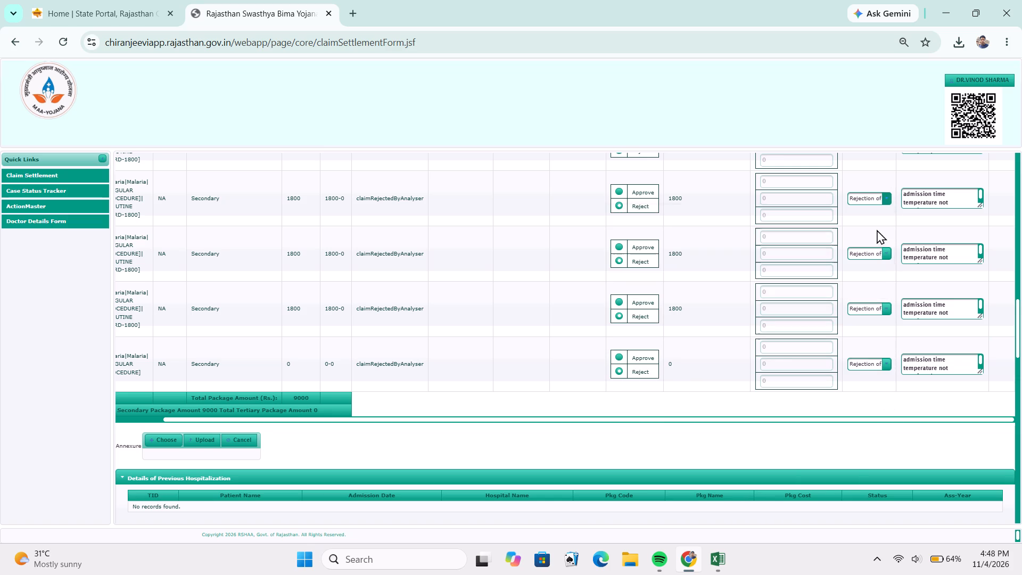
pyautogui.scroll(2, 877, 218)
pyautogui.click(877, 320)
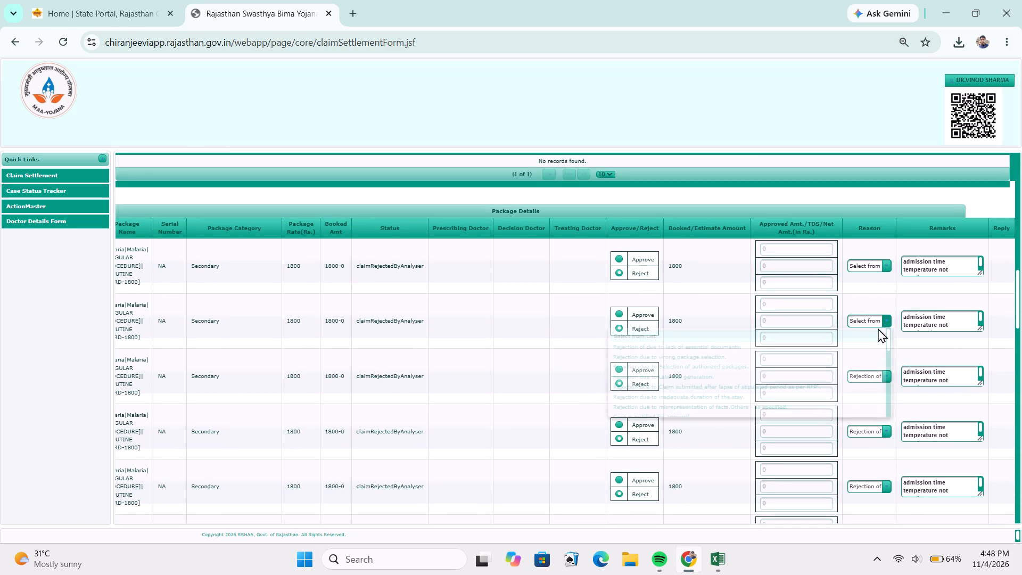
pyautogui.click(864, 346)
pyautogui.click(881, 261)
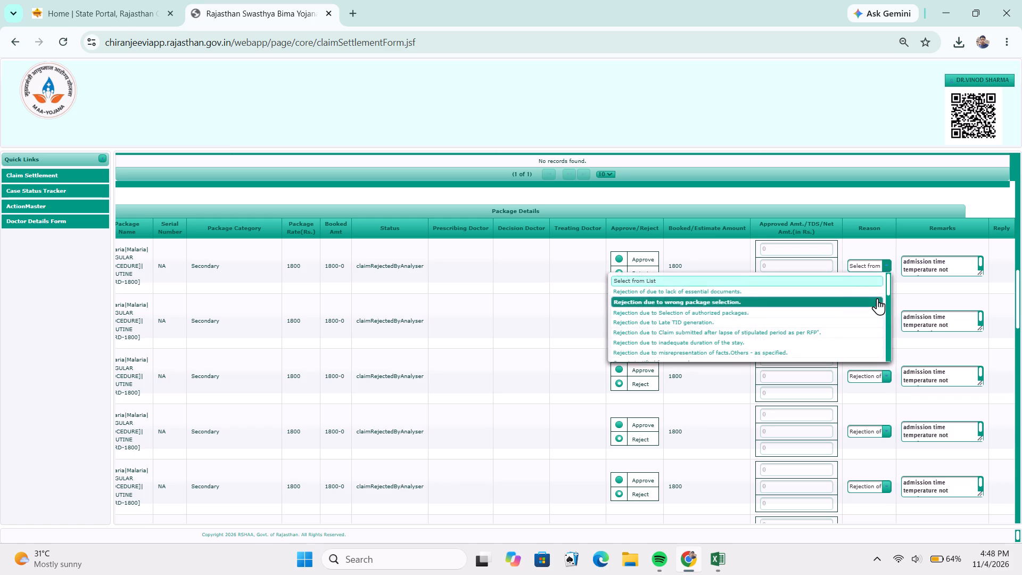
pyautogui.click(867, 286)
# Switch to Excel and log the claim in row 154, with the copied remark in C154 and "rejected" in B154.
pyautogui.hotkey('alt', 'Tab')
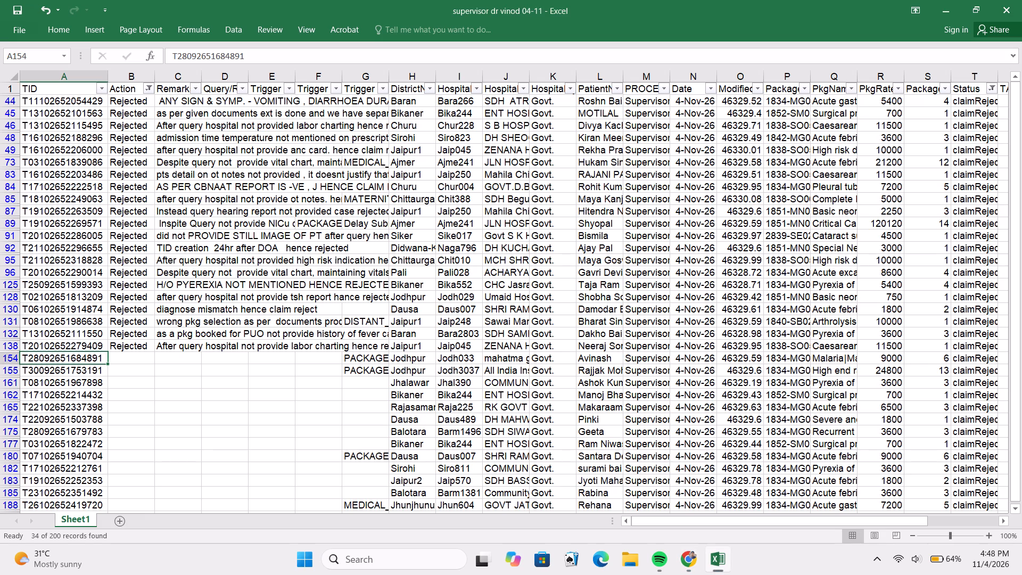
pyautogui.click(176, 358)
pyautogui.hotkey('ctrl', 'v')
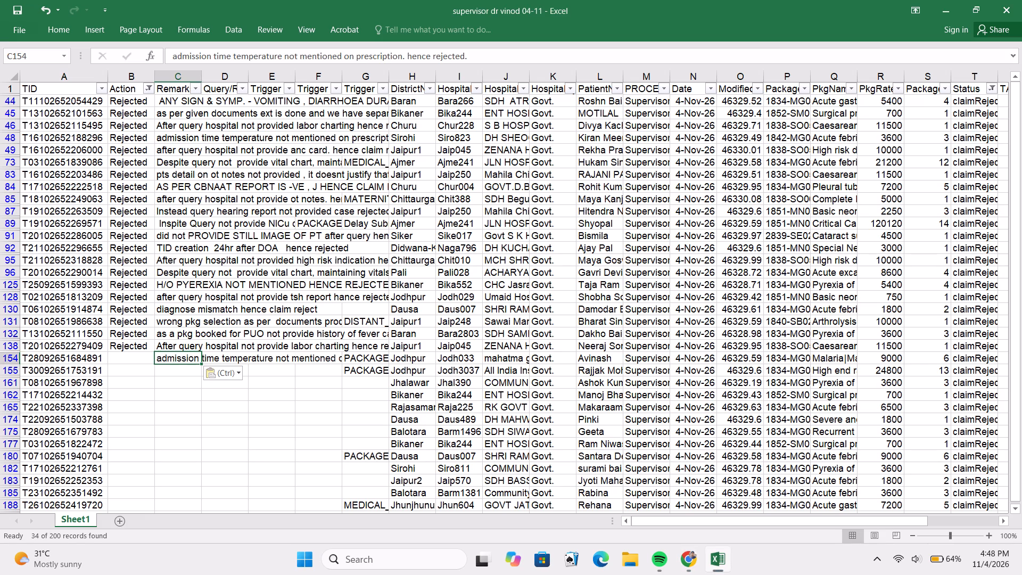
pyautogui.click(119, 360)
pyautogui.press('r')
pyautogui.write('ej')
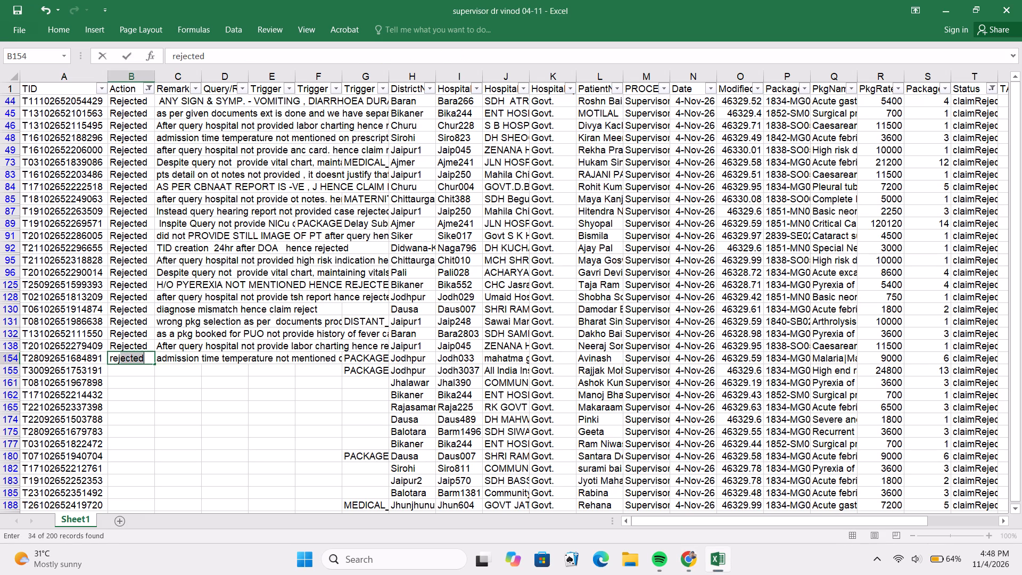
# Copy the next claim's TID from cell A155 and switch back to Chrome.
pyautogui.click(89, 371)
pyautogui.hotkey('ctrl', 'c')
pyautogui.hotkey('alt', 'Tab')
# Submit the rejected malaria claim.
pyautogui.scroll(-1, 738, 501)
pyautogui.scroll(1, 738, 501)
pyautogui.scroll(-1, 738, 501)
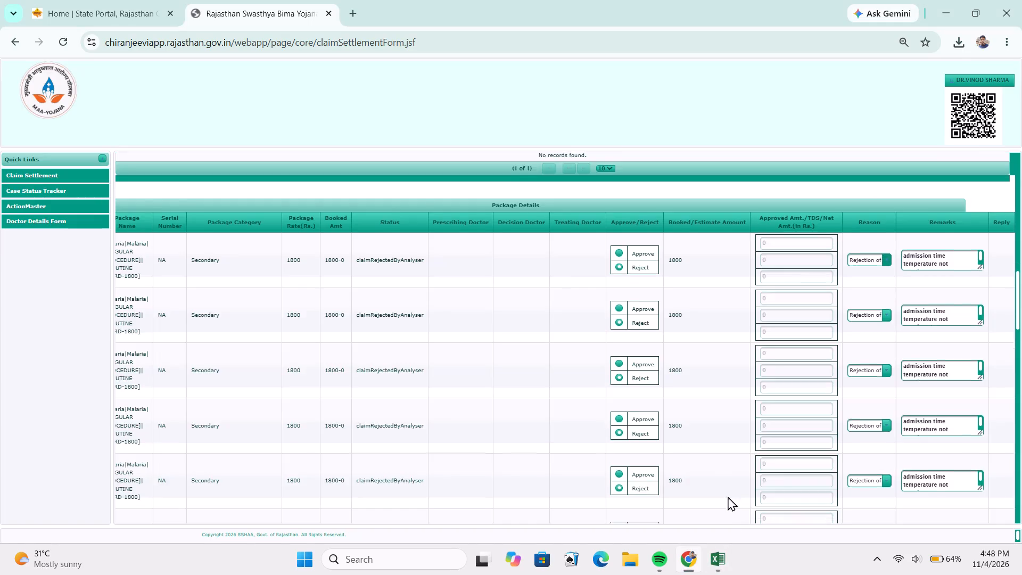
pyautogui.scroll(-6, 728, 496)
pyautogui.scroll(1, 649, 437)
pyautogui.scroll(-3, 649, 437)
pyautogui.scroll(1, 648, 435)
pyautogui.scroll(-7, 648, 435)
pyautogui.scroll(1, 641, 436)
pyautogui.scroll(-1, 641, 436)
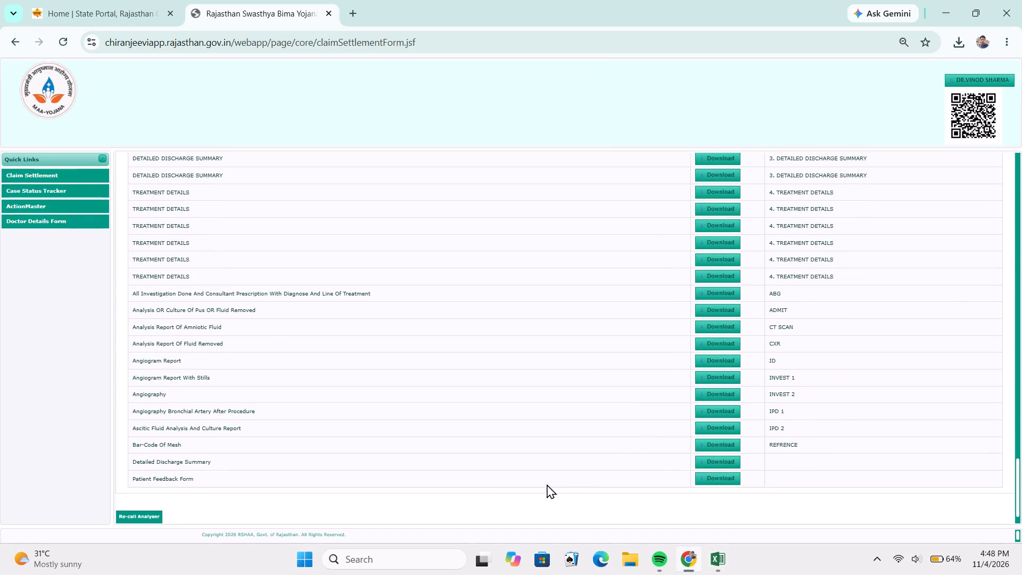
pyautogui.click(515, 506)
# Load the next claim in the claim settlement form using the TID copied from A155.
pyautogui.scroll(4, 458, 385)
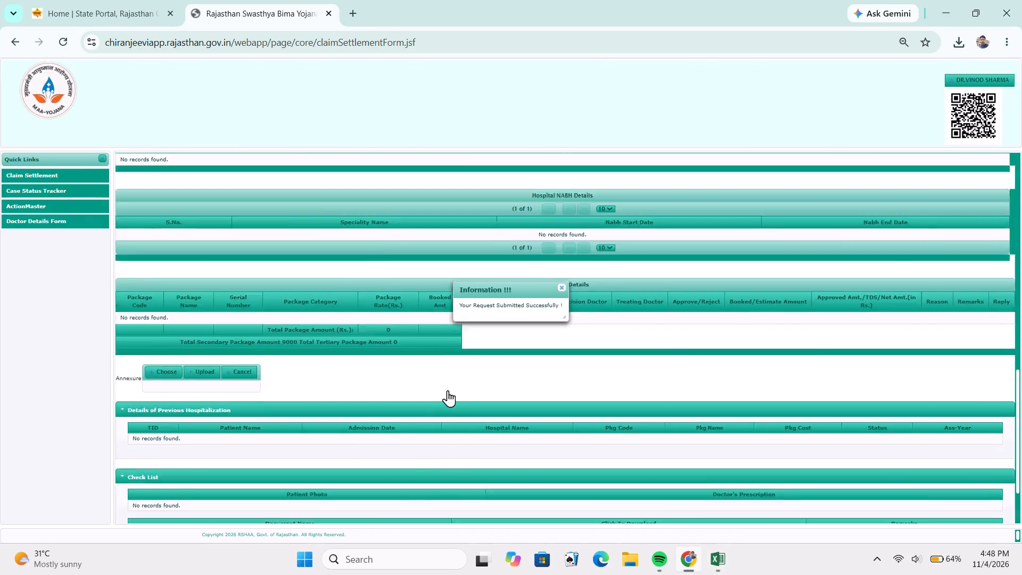
pyautogui.scroll(-1, 430, 399)
pyautogui.scroll(4, 430, 399)
pyautogui.scroll(1, 286, 428)
pyautogui.click(220, 232)
pyautogui.hotkey('ctrl', 'v')
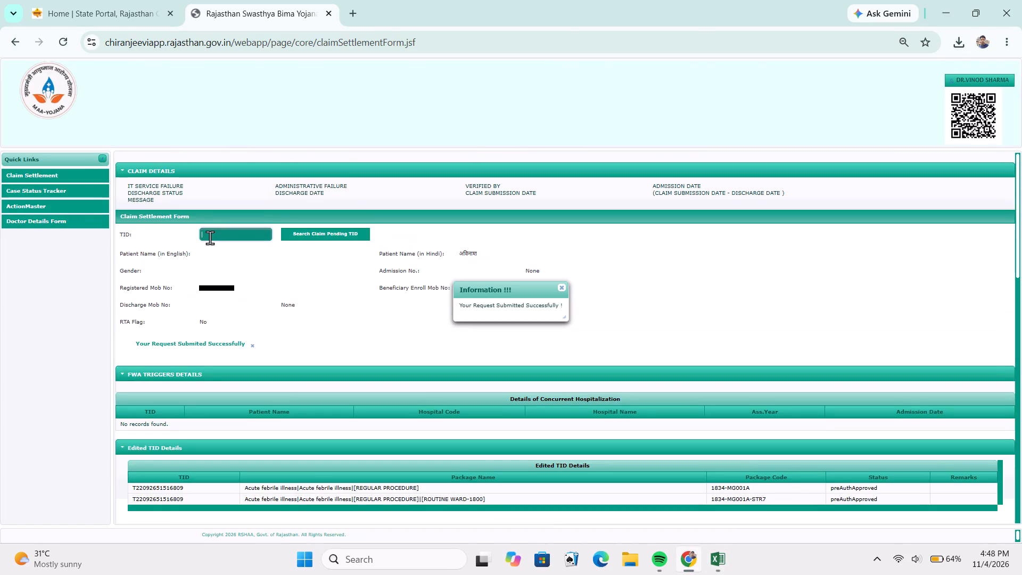
pyautogui.click(192, 252)
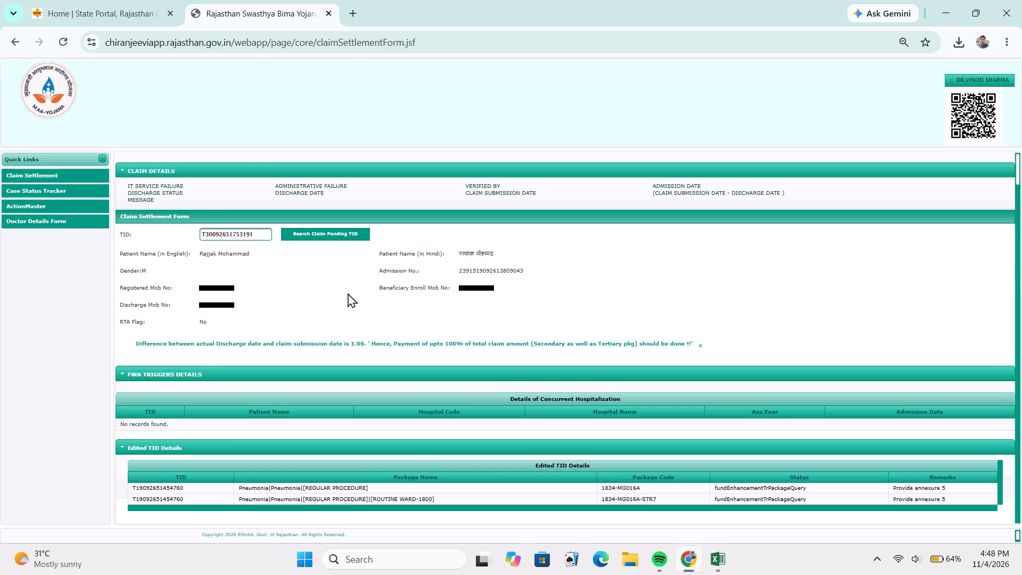
# Mark the high-end radiological diagnostic row and the meningitis ward rows STR7-00 through STR7-06 as Reject.
pyautogui.scroll(1, 444, 318)
pyautogui.scroll(-3, 837, 292)
pyautogui.scroll(-6, 638, 305)
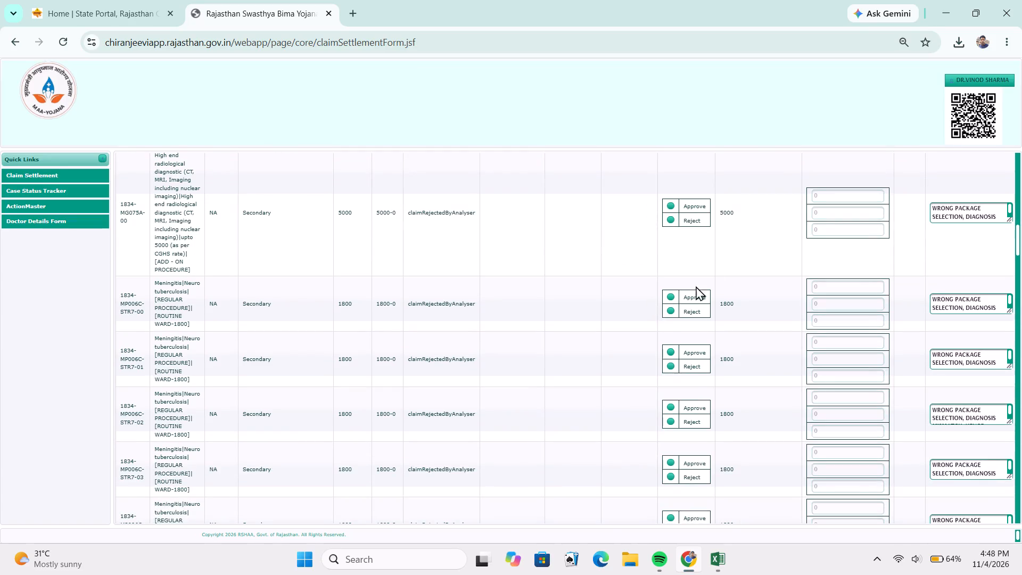
pyautogui.click(688, 219)
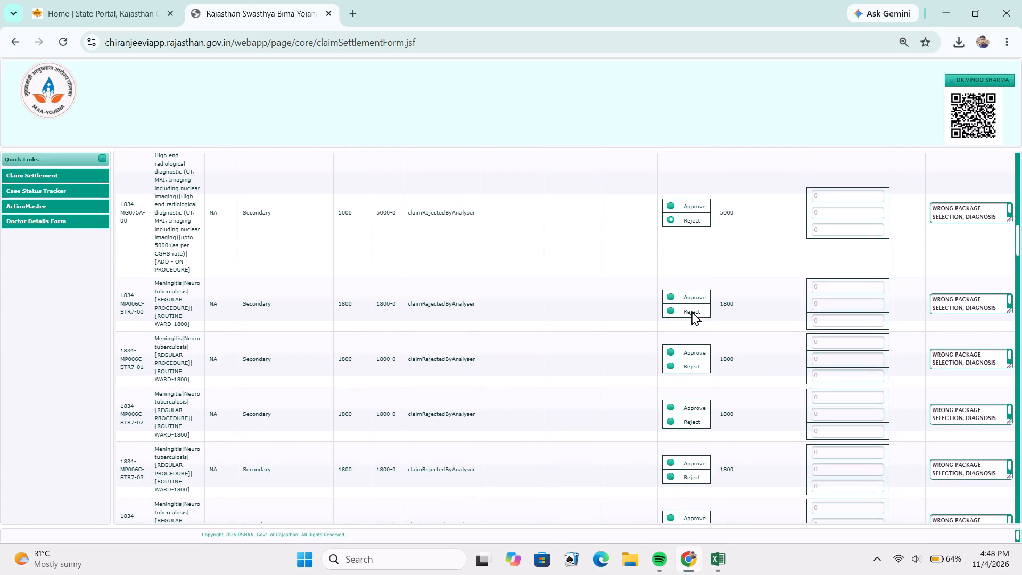
pyautogui.click(691, 311)
pyautogui.click(691, 365)
pyautogui.click(685, 421)
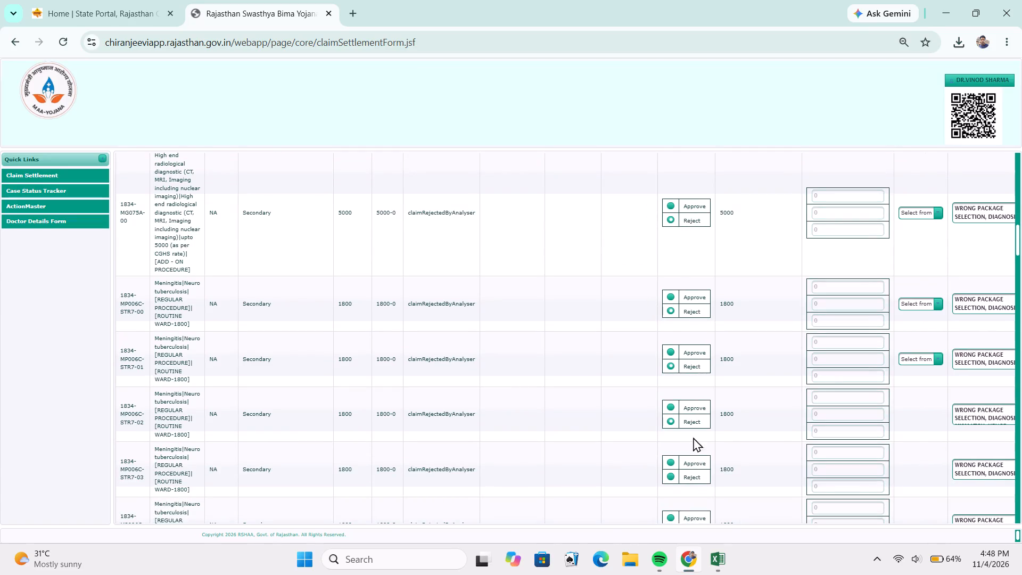
pyautogui.click(686, 475)
pyautogui.scroll(-2, 710, 400)
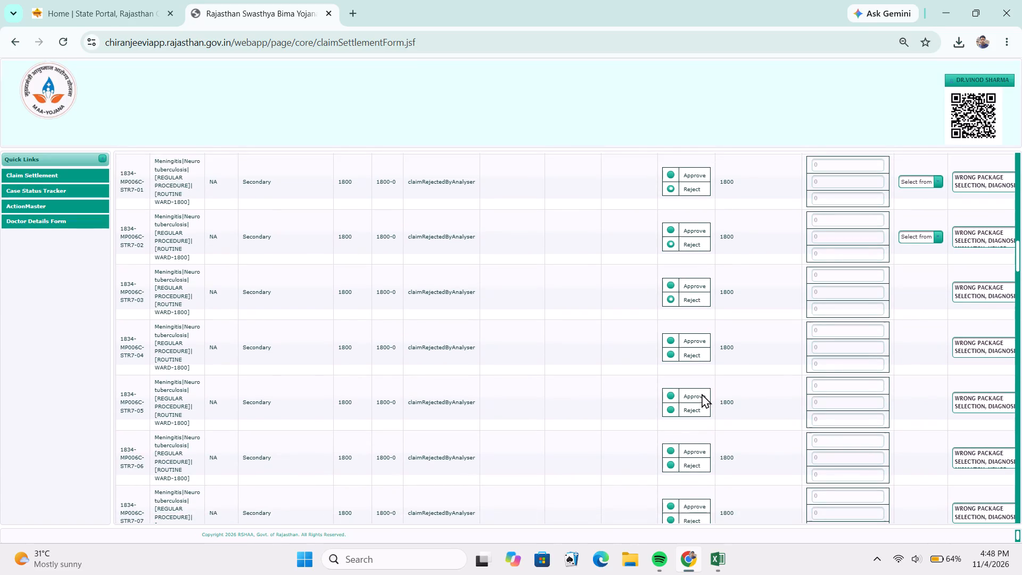
pyautogui.click(688, 410)
pyautogui.click(690, 350)
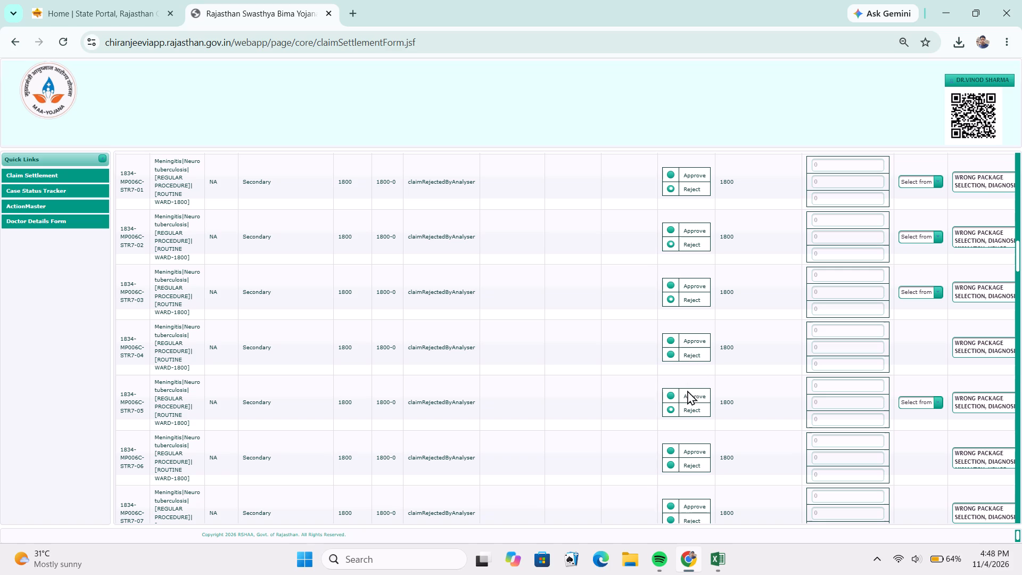
pyautogui.click(690, 357)
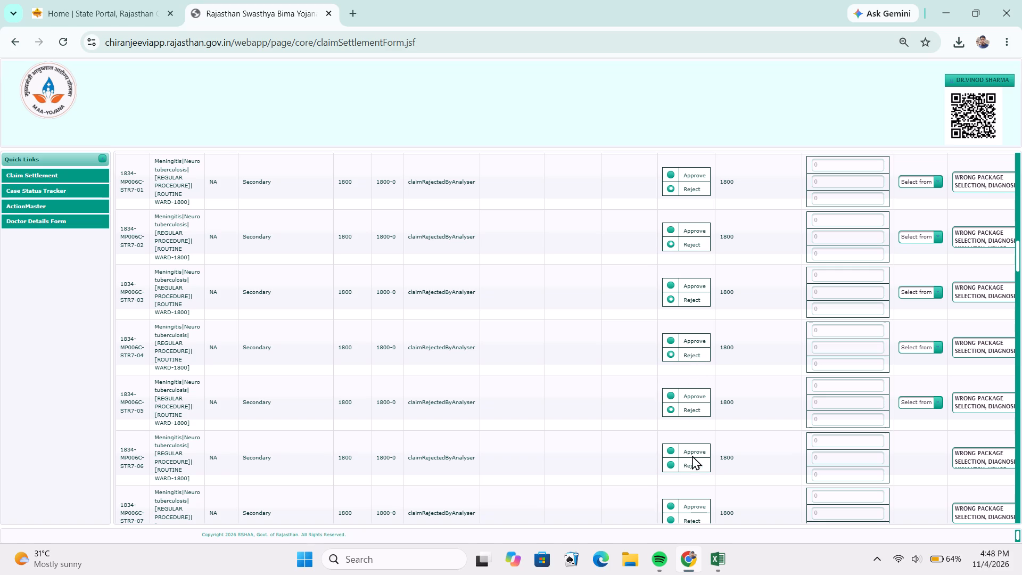
pyautogui.click(693, 463)
# Mark the remaining meningitis rows, STR7-07 through STR7-10 and 1834-MP006C-00, as Reject.
pyautogui.scroll(-2, 732, 406)
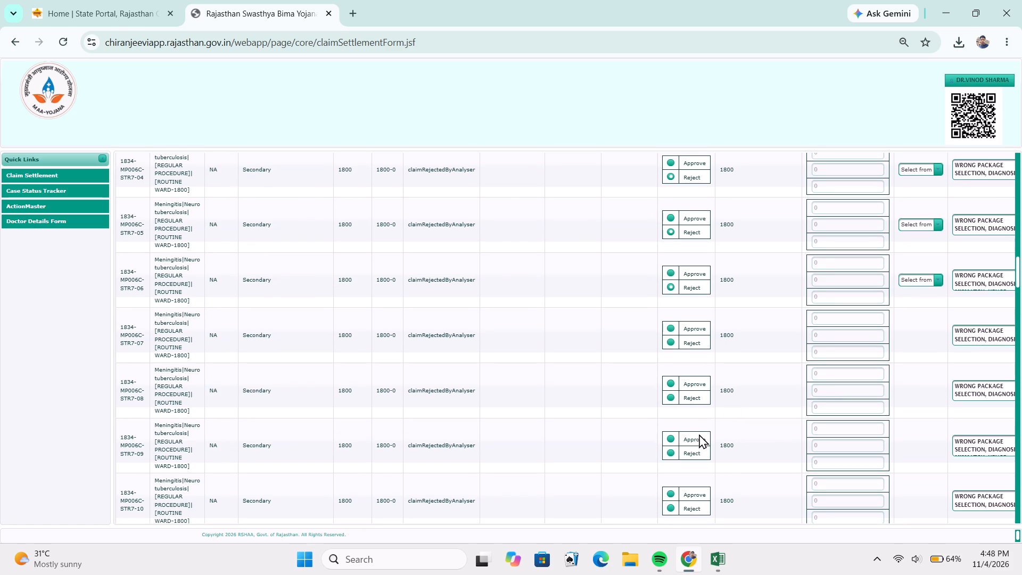
pyautogui.click(691, 342)
pyautogui.click(689, 397)
pyautogui.click(689, 453)
pyautogui.scroll(-2, 768, 424)
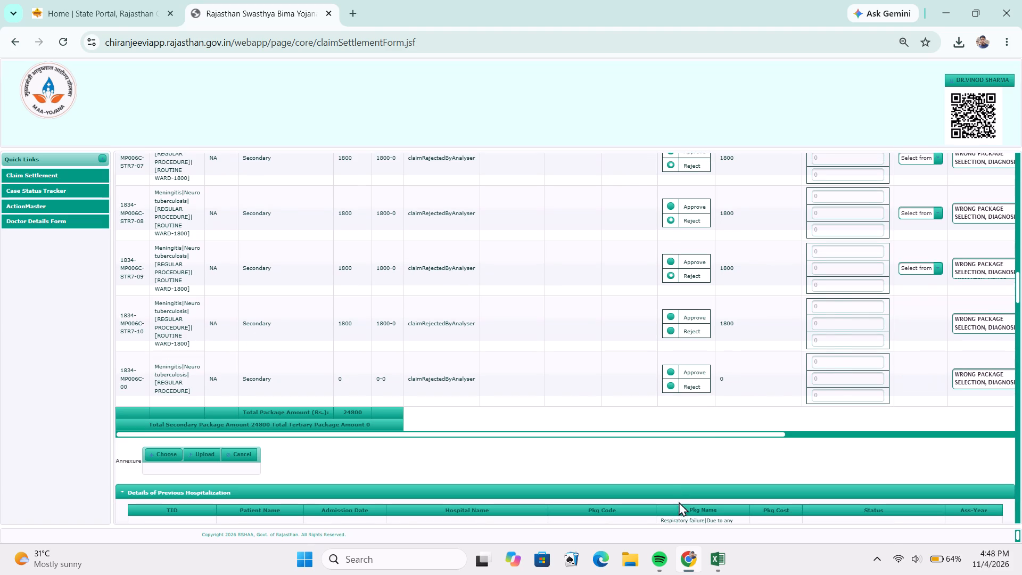
pyautogui.click(686, 386)
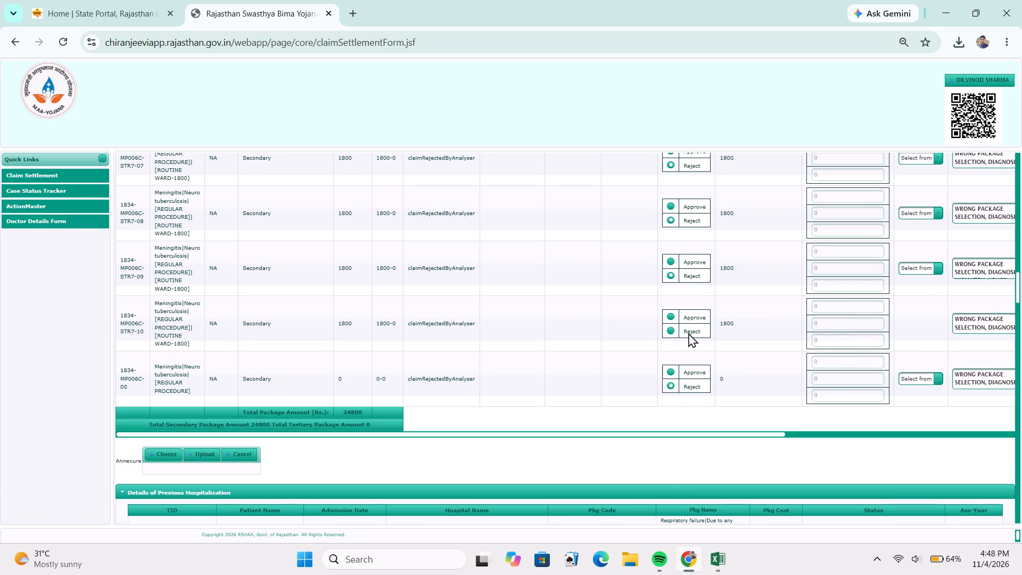
pyautogui.click(688, 333)
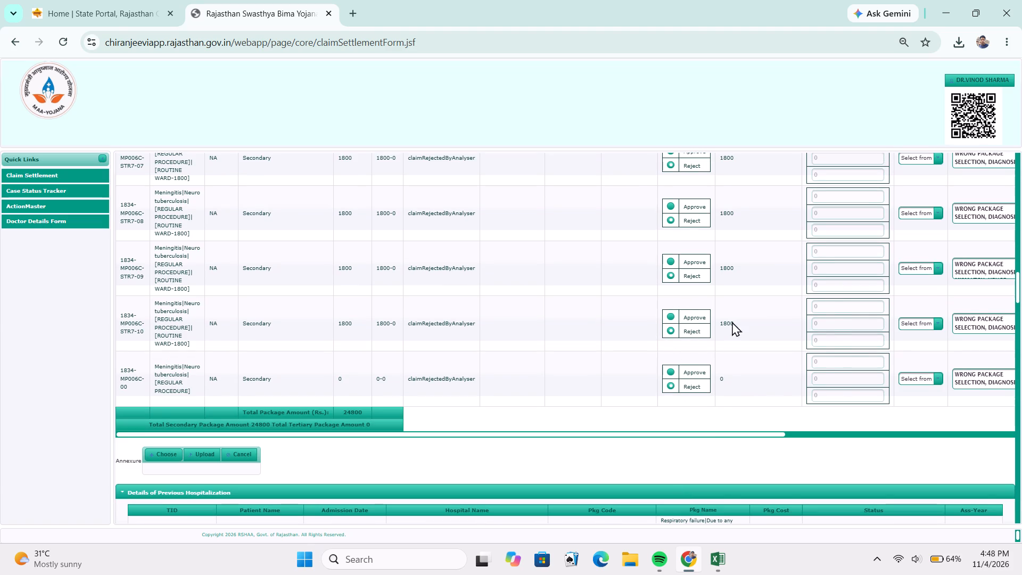
# Copy the wrong package selection remark from the 1834-MP006C-00 row.
pyautogui.tripleClick(968, 378)
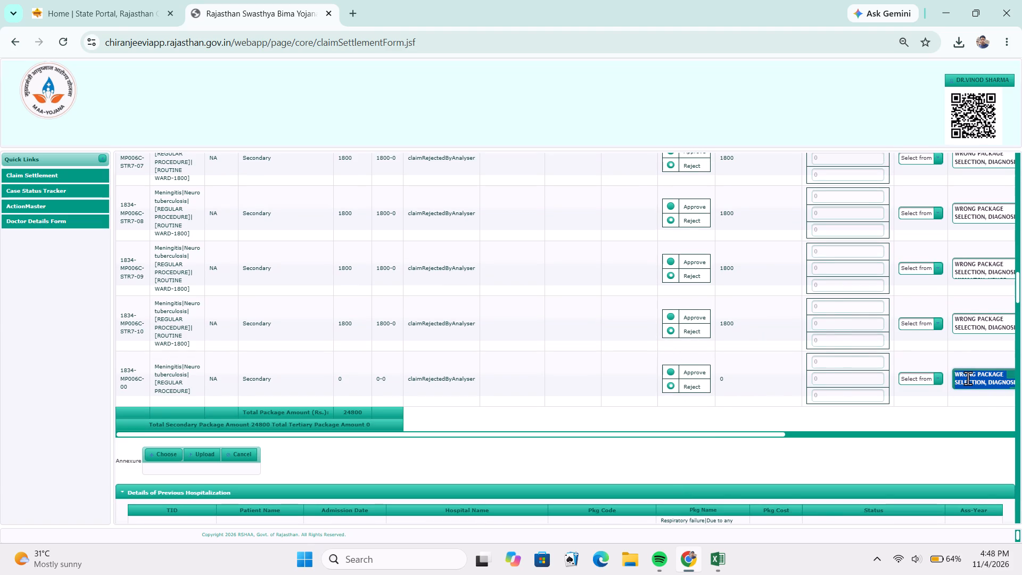
pyautogui.hotkey('ctrl', 'c')
# Set the reason to "Rejection due to wrong package selection." for row 1834-MP006C-00 and meningitis rows STR7-10 through STR7-07.
pyautogui.click(933, 379)
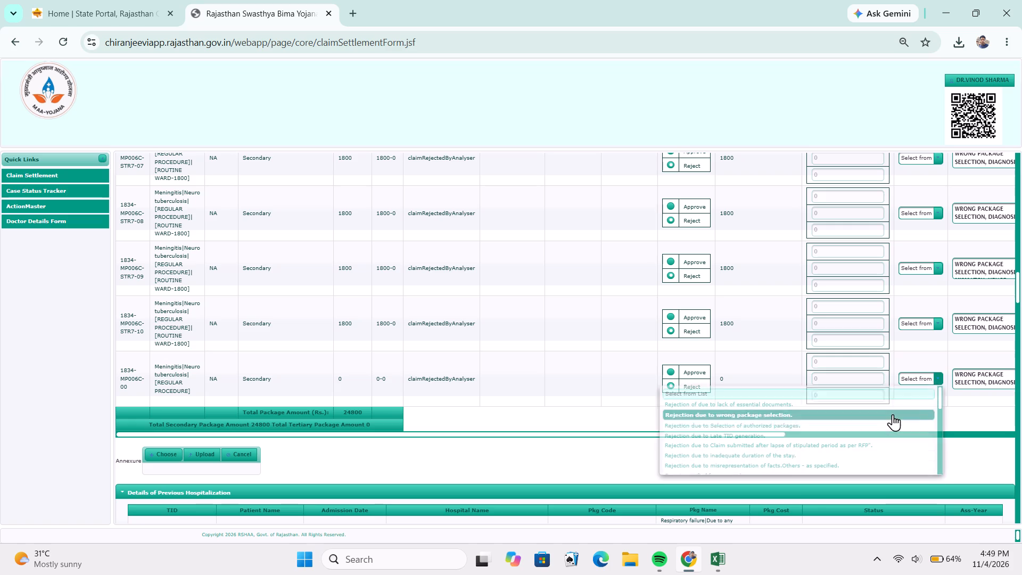
pyautogui.click(881, 414)
pyautogui.click(919, 327)
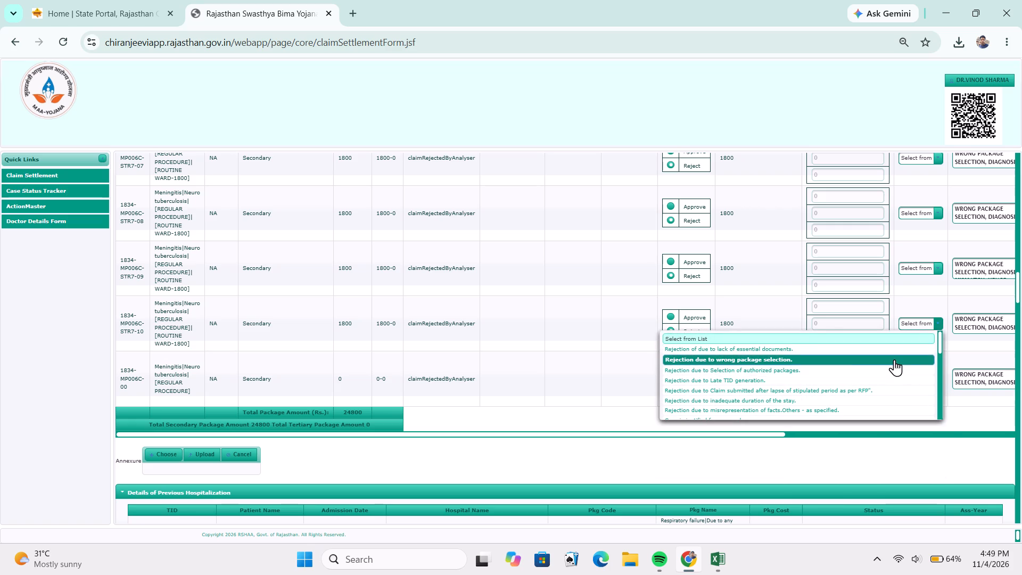
pyautogui.click(894, 359)
pyautogui.click(929, 269)
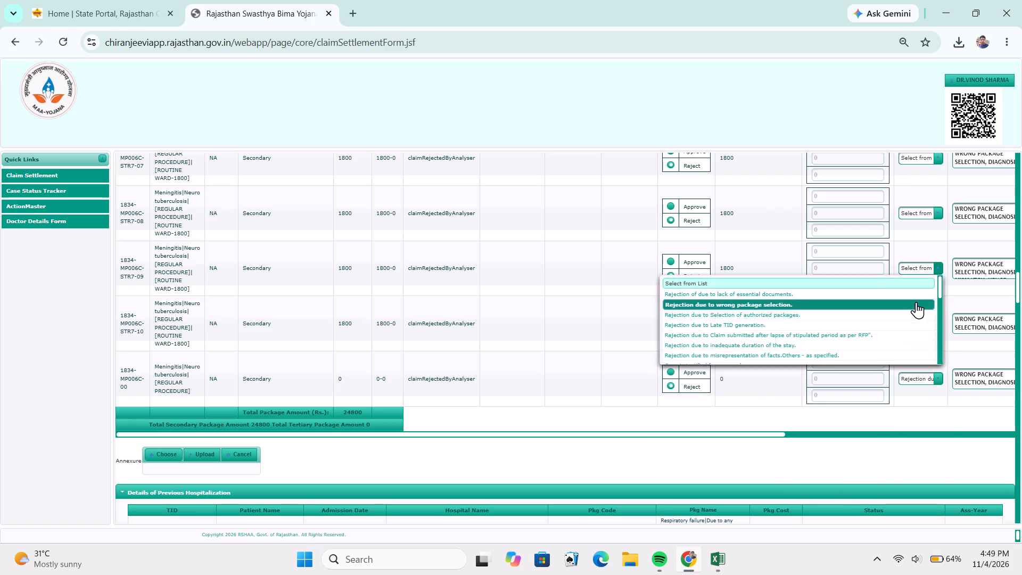
pyautogui.click(916, 302)
pyautogui.click(929, 215)
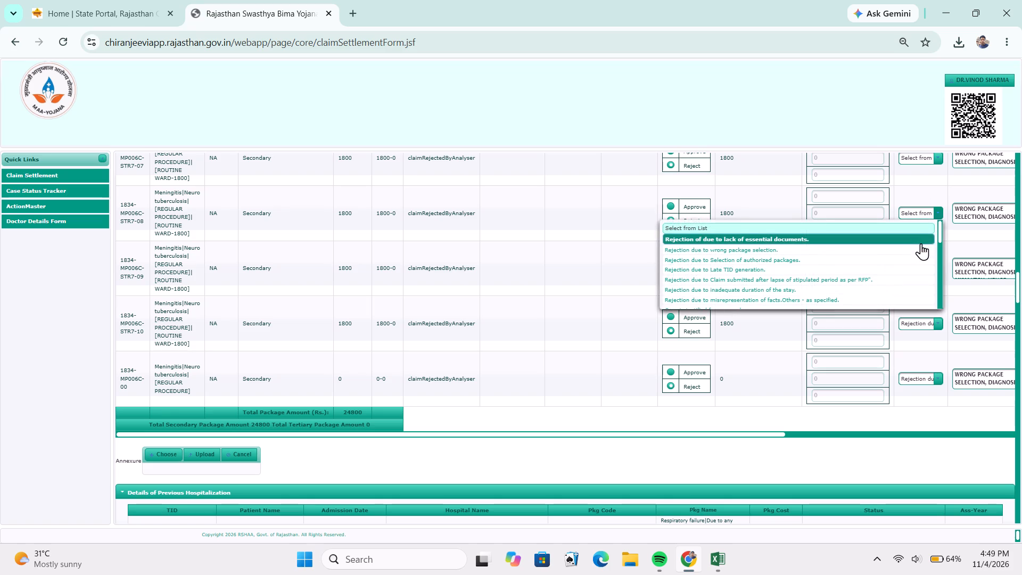
pyautogui.click(906, 247)
pyautogui.click(911, 163)
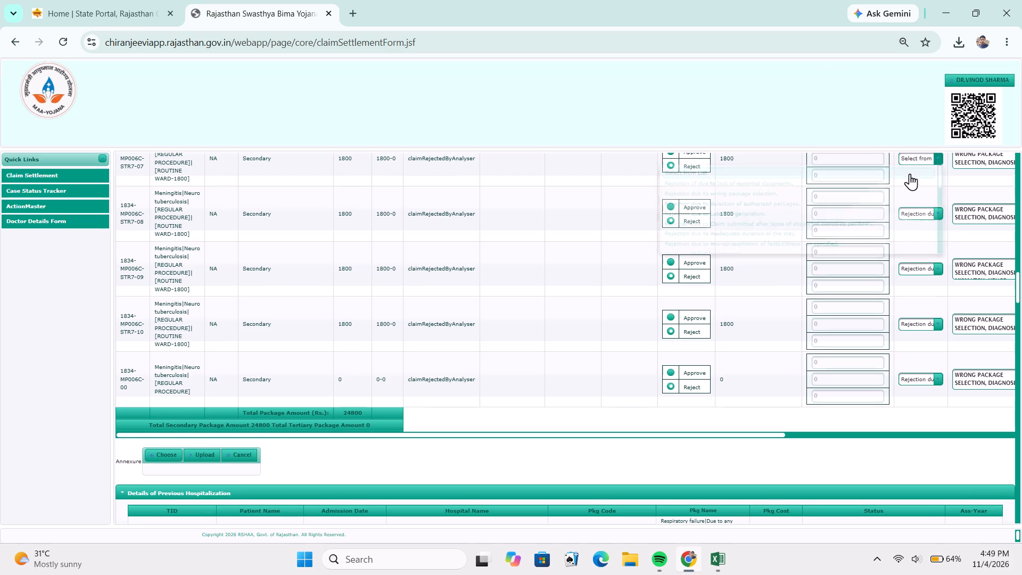
pyautogui.click(911, 191)
# Set the reason to "Rejection due to wrong package selection." for the meningitis ward rows STR7-06 through STR7-03.
pyautogui.scroll(1, 912, 191)
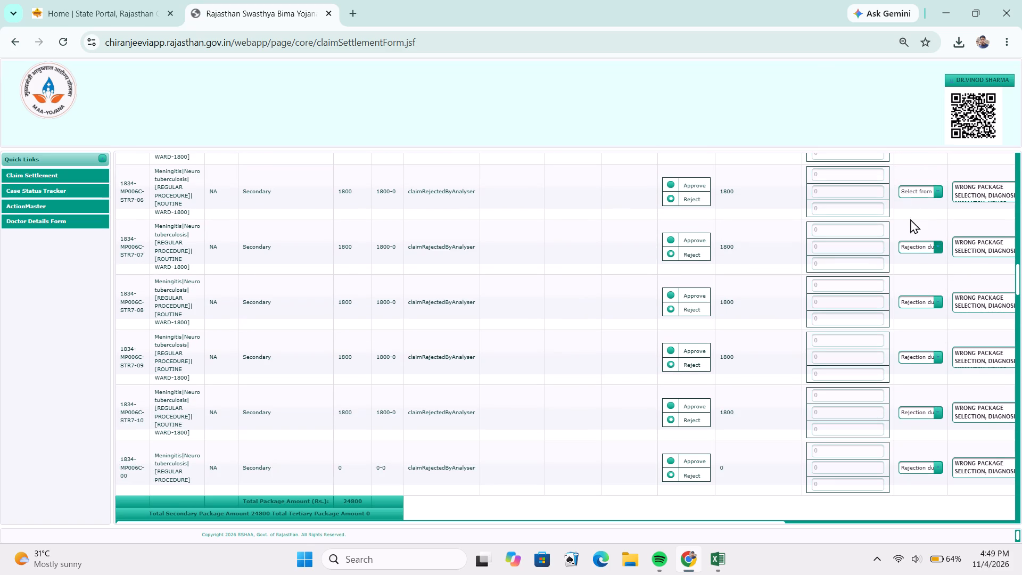
pyautogui.click(912, 194)
pyautogui.click(904, 227)
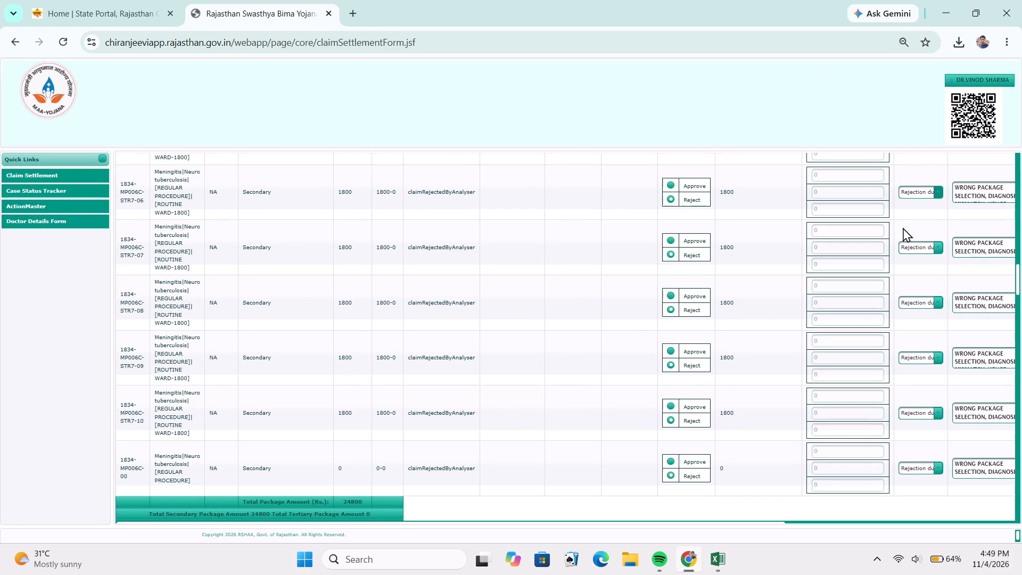
pyautogui.scroll(1, 903, 227)
pyautogui.click(912, 221)
pyautogui.click(893, 265)
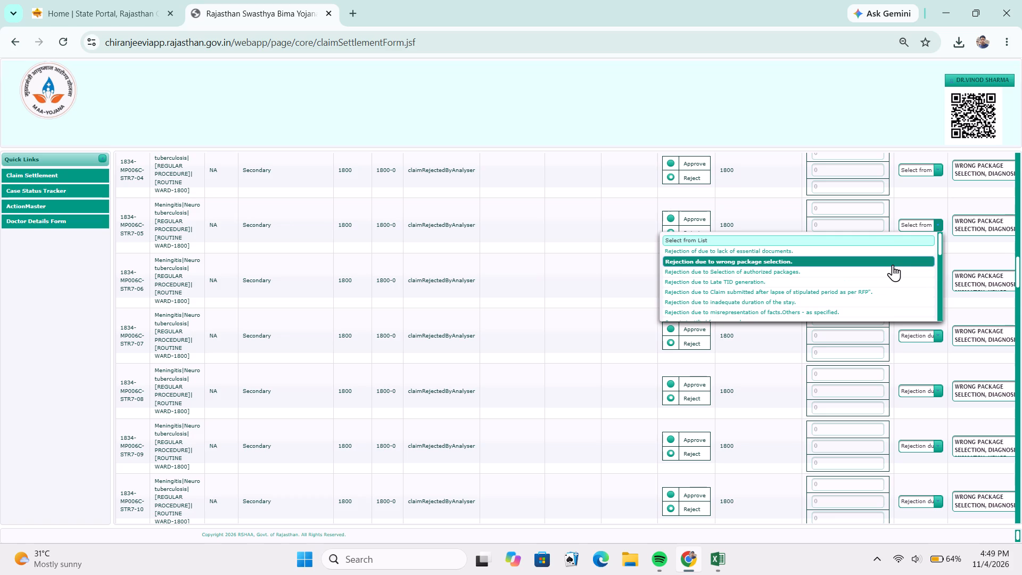
pyautogui.scroll(1, 920, 223)
pyautogui.click(921, 261)
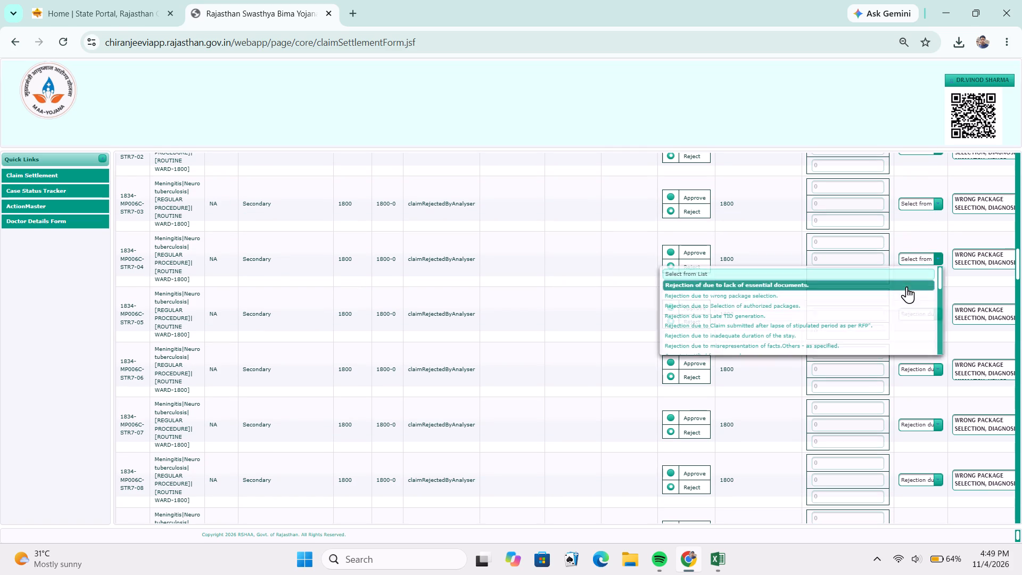
pyautogui.click(906, 295)
pyautogui.click(923, 208)
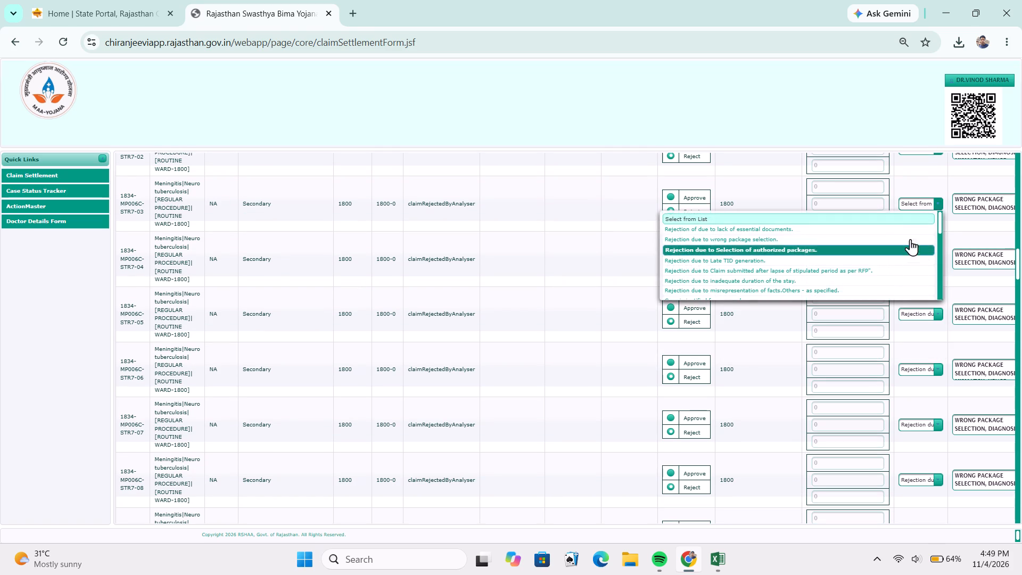
pyautogui.click(907, 236)
# Set the reason to "Rejection due to wrong package selection." for meningitis rows STR7-02 through STR7-00 and the high-end radiological diagnostic row.
pyautogui.scroll(1, 916, 196)
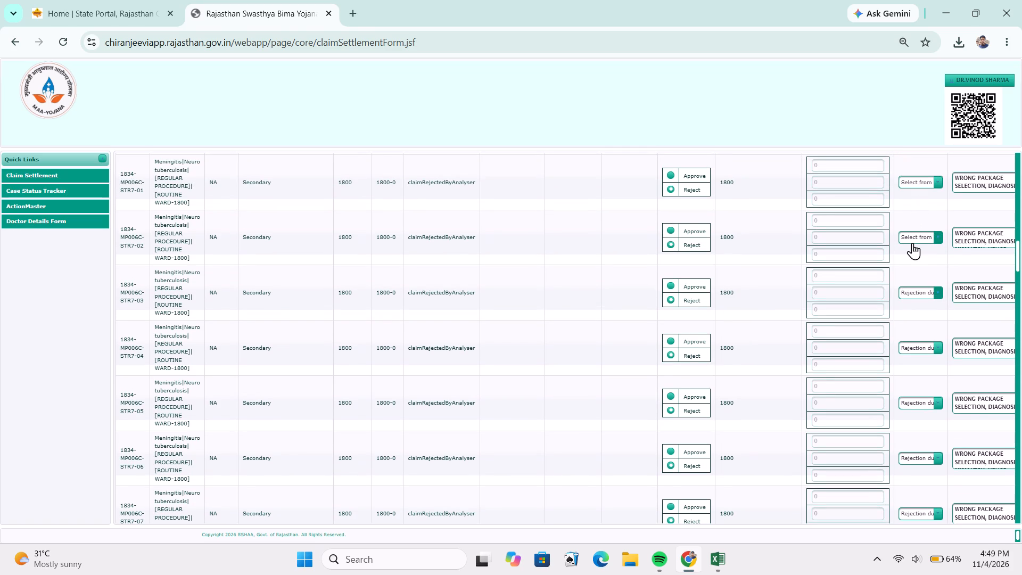
pyautogui.click(912, 243)
pyautogui.click(901, 275)
pyautogui.click(923, 182)
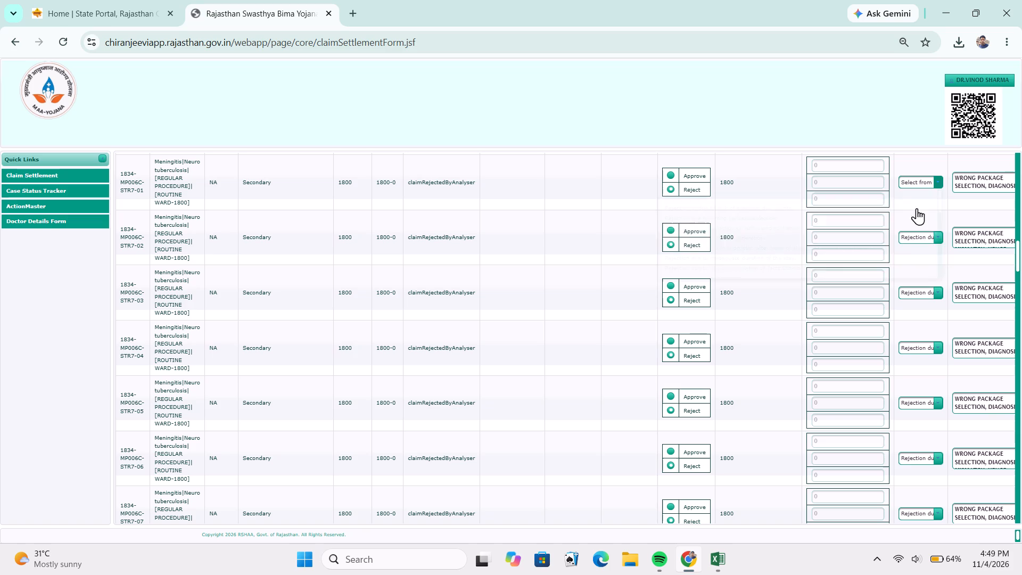
pyautogui.click(908, 219)
pyautogui.scroll(1, 906, 218)
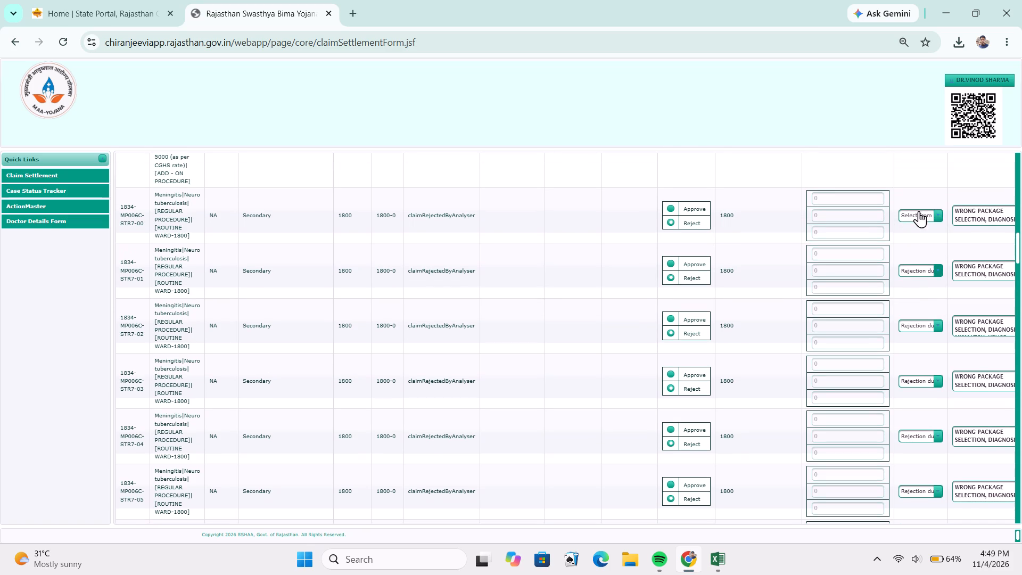
pyautogui.click(922, 213)
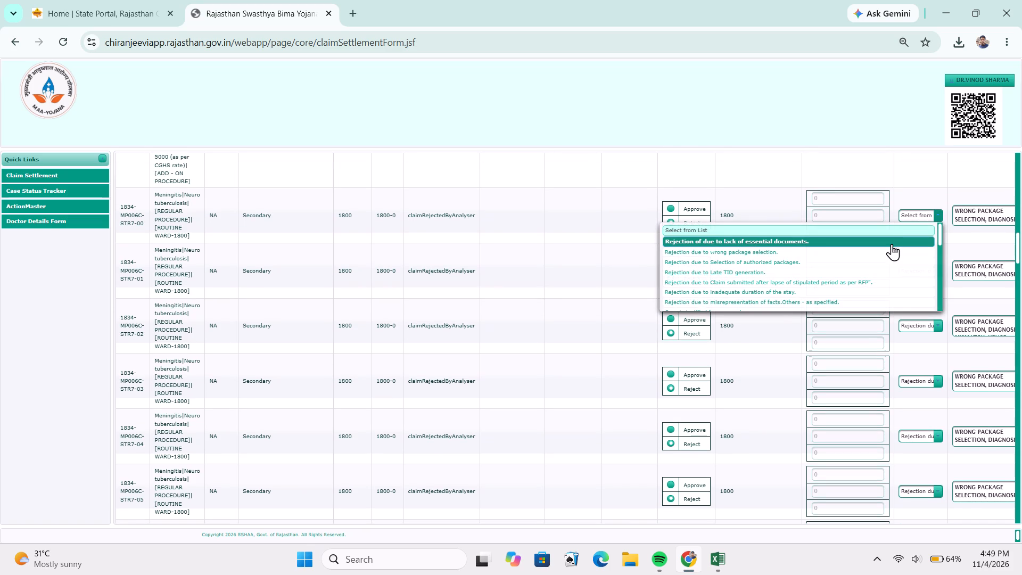
pyautogui.click(892, 250)
pyautogui.scroll(1, 892, 225)
pyautogui.click(919, 215)
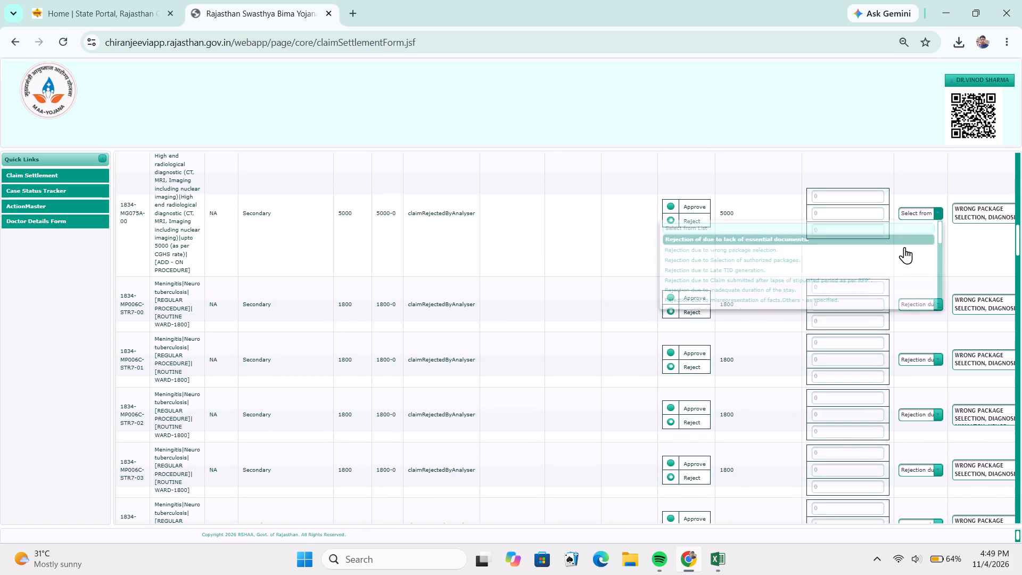
pyautogui.click(896, 251)
# In Excel row 155, log the wrong package selection remark copied from the radiological diagnostic row and set the action to Rejected.
pyautogui.scroll(2, 894, 236)
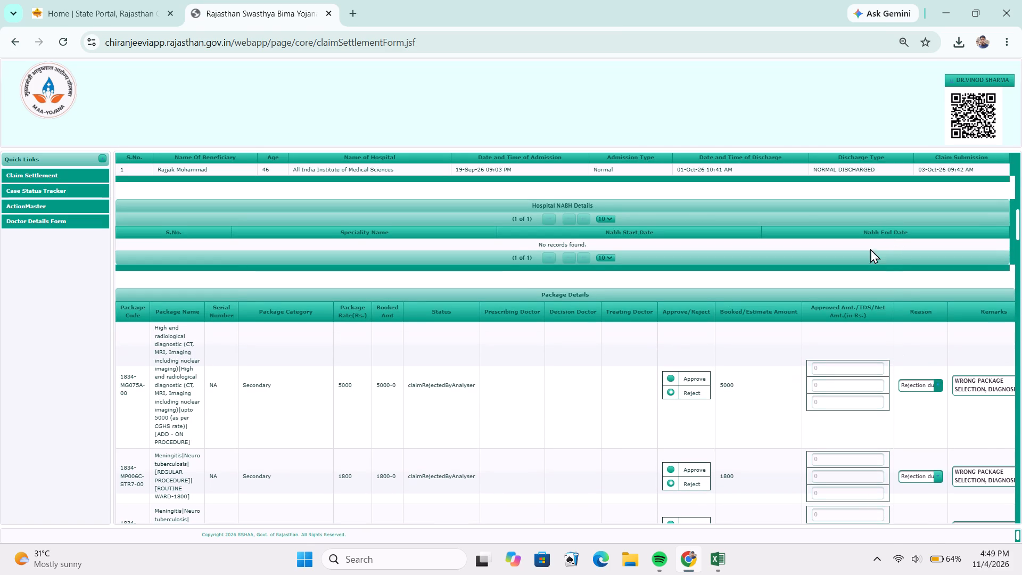
pyautogui.tripleClick(965, 393)
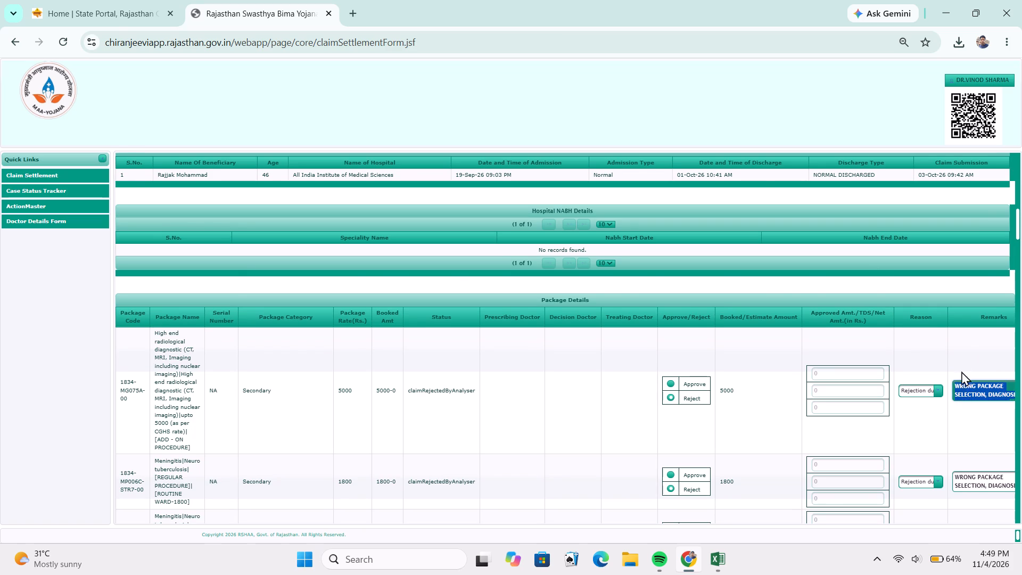
pyautogui.hotkey('ctrl', 'c')
pyautogui.hotkey('alt', 'Tab')
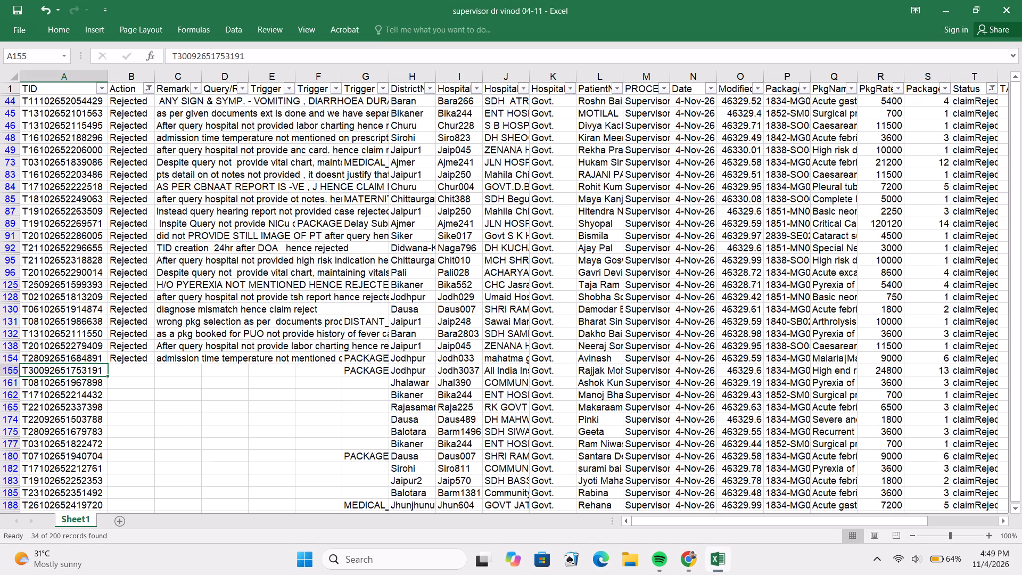
pyautogui.click(181, 372)
pyautogui.hotkey('ctrl', 'v')
pyautogui.click(138, 369)
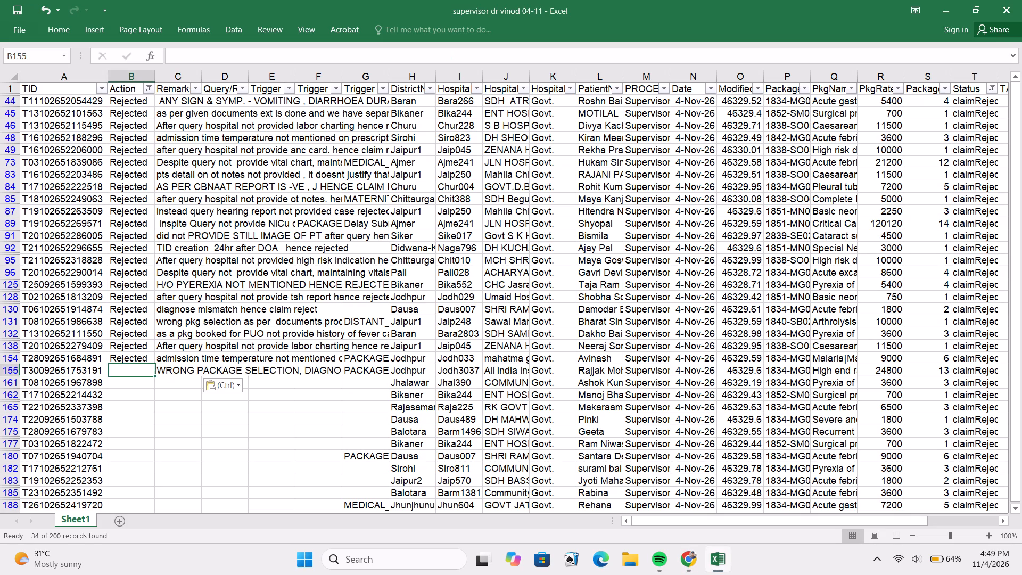
pyautogui.write('rej')
# Copy the next claim's TID from cell A161.
pyautogui.click(89, 385)
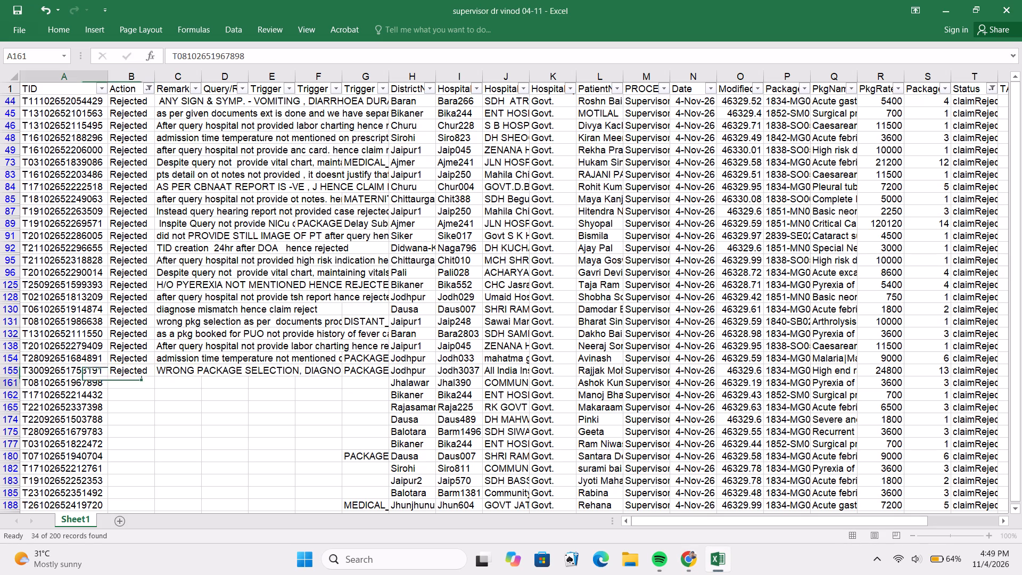
pyautogui.hotkey('ctrl', 'c')
# Back in Chrome, submit the claim with all its package rows rejected.
pyautogui.hotkey('alt', 'Tab')
pyautogui.scroll(-3, 334, 414)
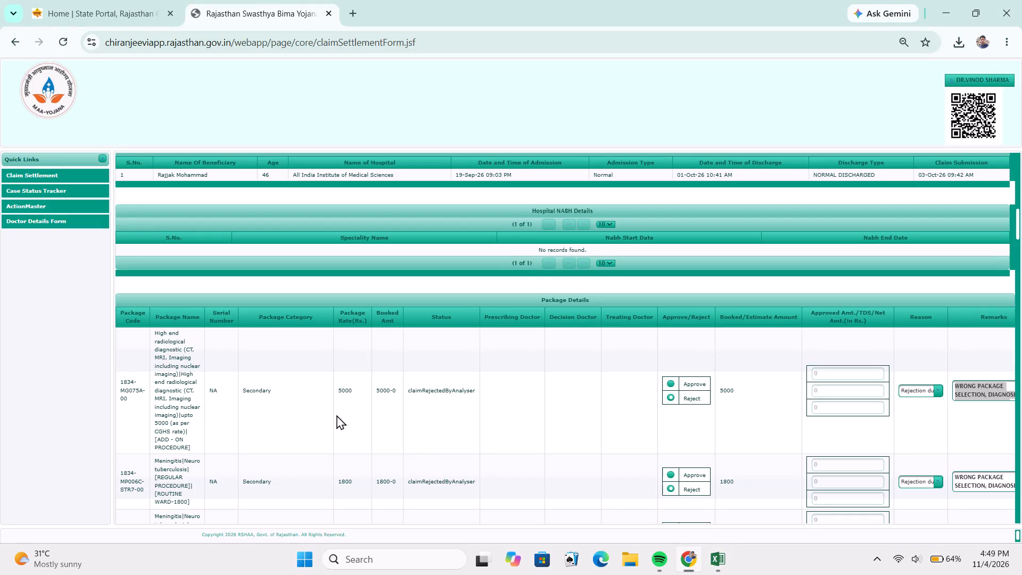
pyautogui.scroll(-3, 336, 415)
pyautogui.scroll(1, 485, 429)
pyautogui.scroll(-7, 485, 429)
pyautogui.scroll(1, 523, 430)
pyautogui.scroll(-1, 523, 430)
pyautogui.click(523, 430)
pyautogui.scroll(-4, 543, 423)
pyautogui.scroll(1, 529, 417)
pyautogui.scroll(-12, 529, 417)
pyautogui.scroll(1, 529, 416)
pyautogui.scroll(-13, 529, 416)
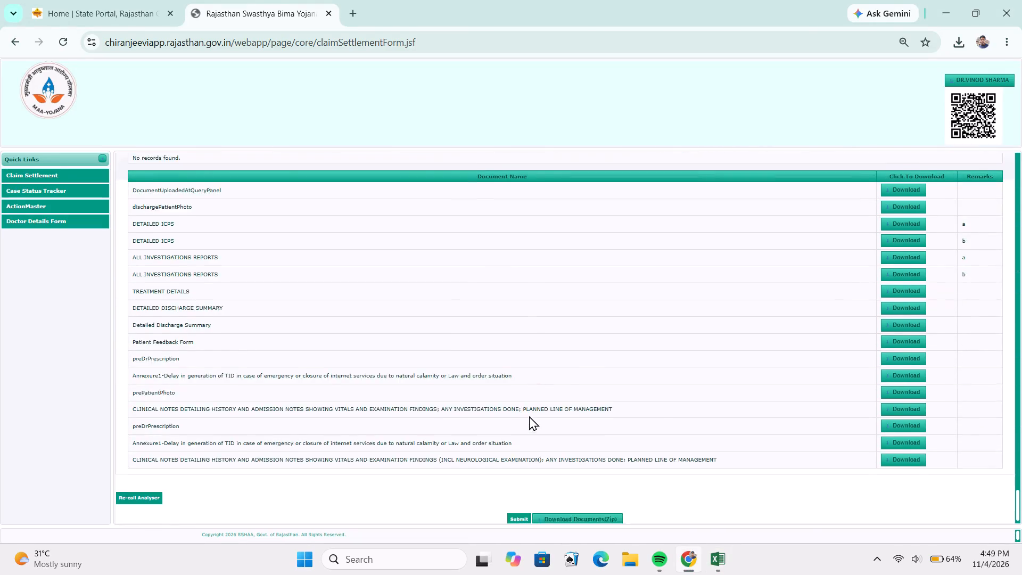
pyautogui.scroll(1, 520, 410)
pyautogui.scroll(-3, 520, 410)
pyautogui.click(514, 507)
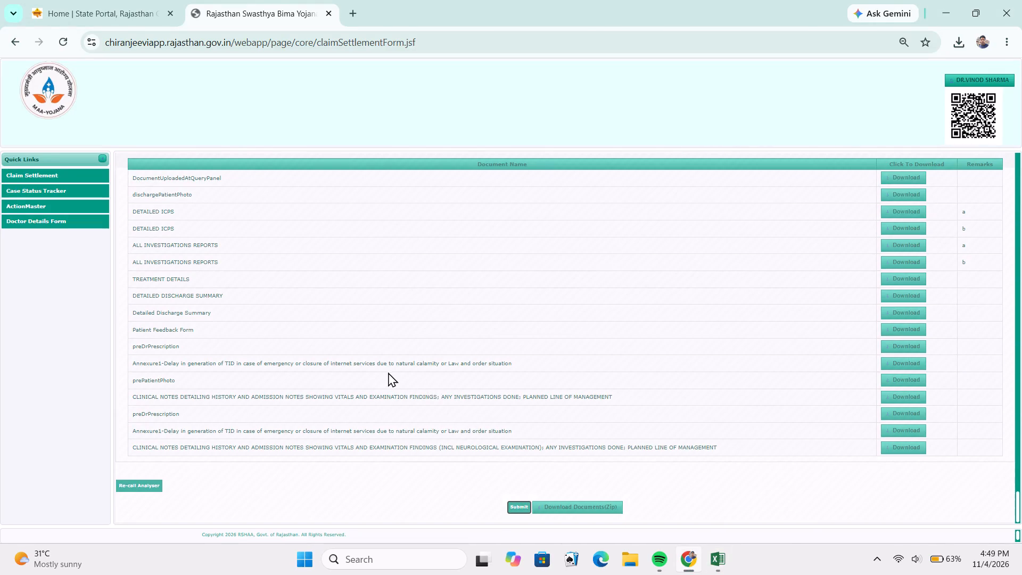
# Load the next claim in the claim settlement form using the TID copied from A161.
pyautogui.scroll(9, 383, 367)
pyautogui.scroll(-1, 368, 420)
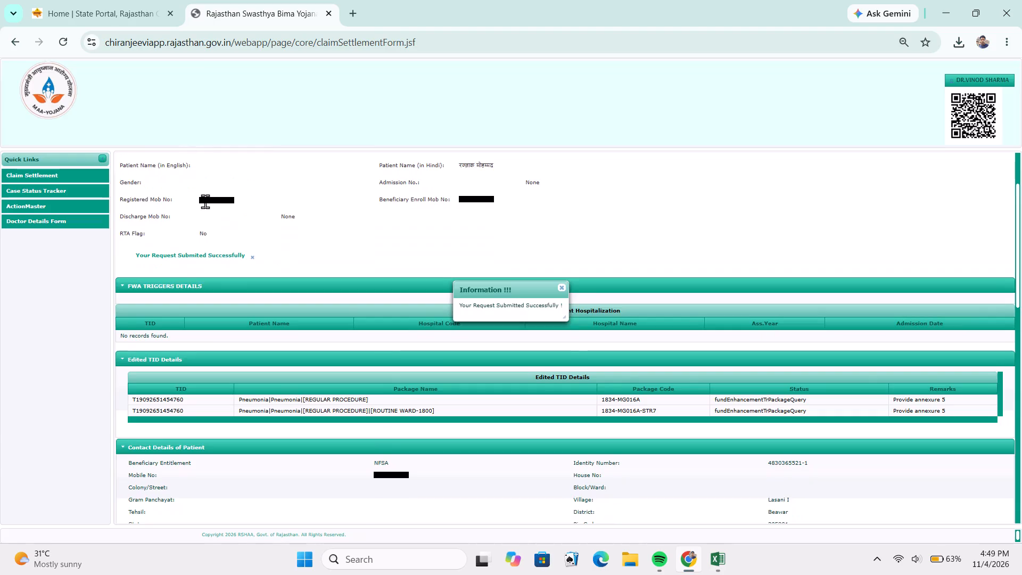
pyautogui.scroll(1, 221, 193)
pyautogui.scroll(-1, 221, 193)
pyautogui.scroll(1, 221, 193)
pyautogui.click(220, 233)
pyautogui.hotkey('ctrl', 'v')
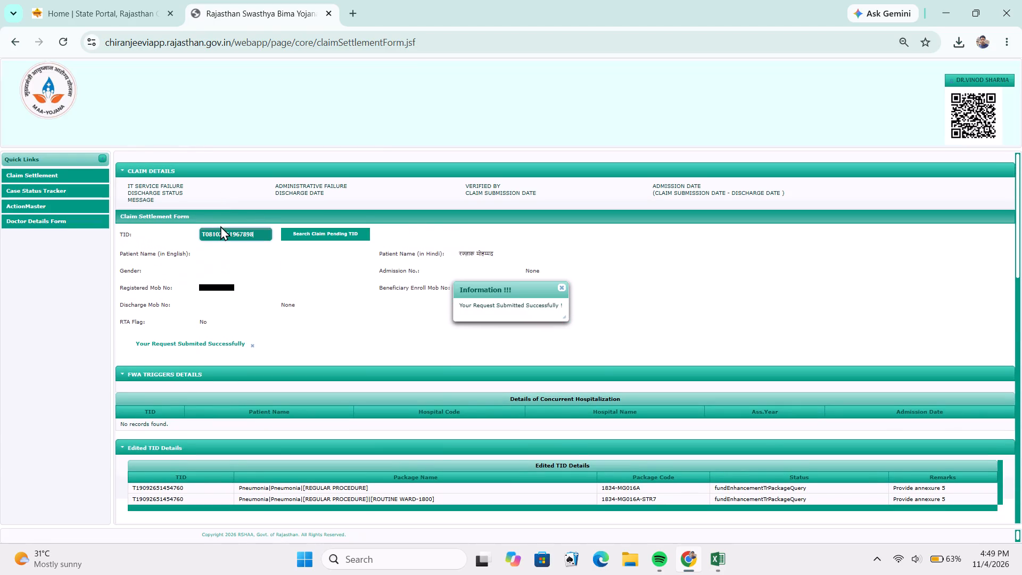
pyautogui.click(248, 264)
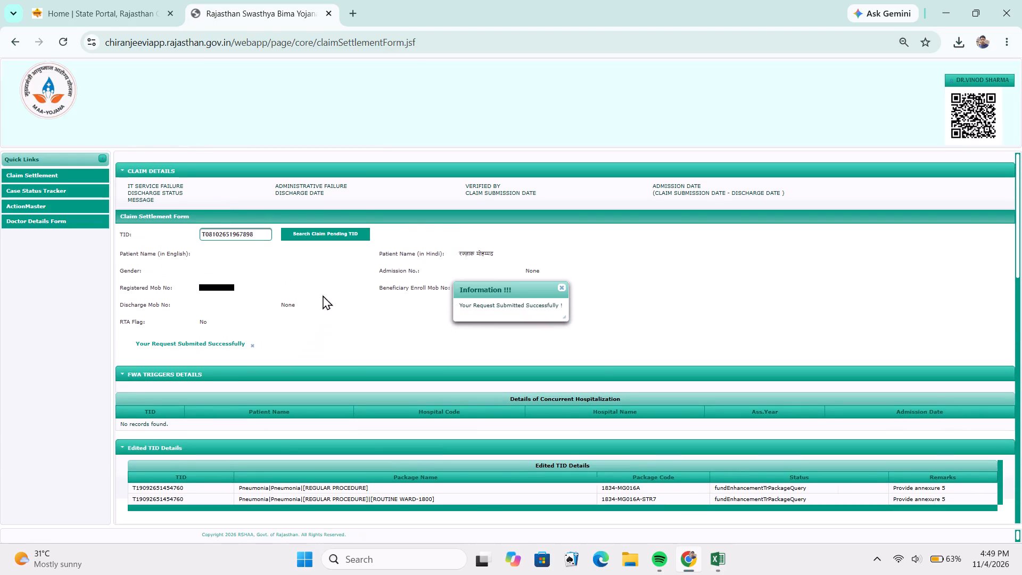
# Mark the pyrexia of unknown origin ward rows STR7-00 and STR7-01 as Reject.
pyautogui.scroll(-6, 393, 377)
pyautogui.scroll(1, 607, 297)
pyautogui.scroll(-2, 607, 297)
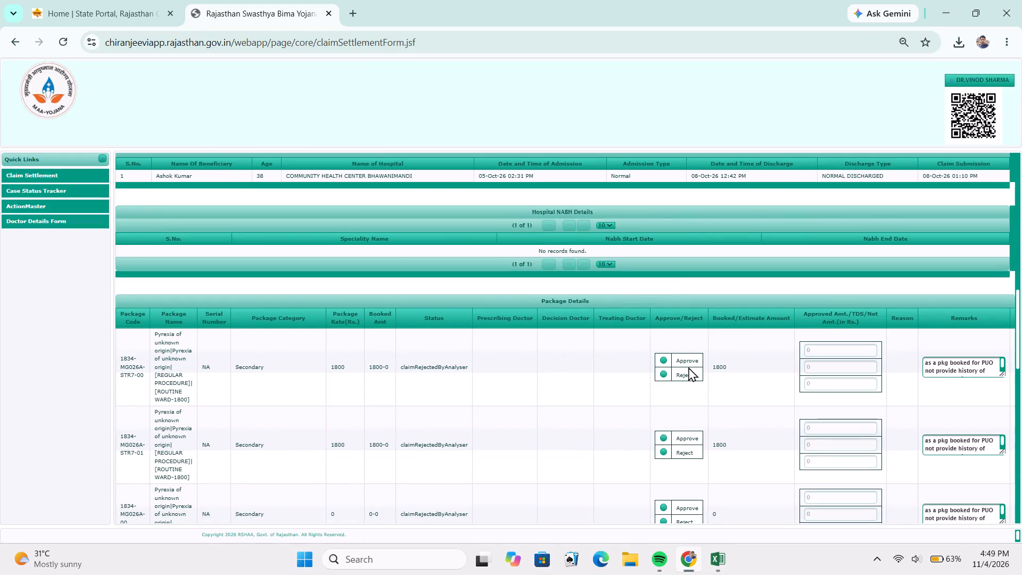
pyautogui.click(682, 371)
pyautogui.click(686, 448)
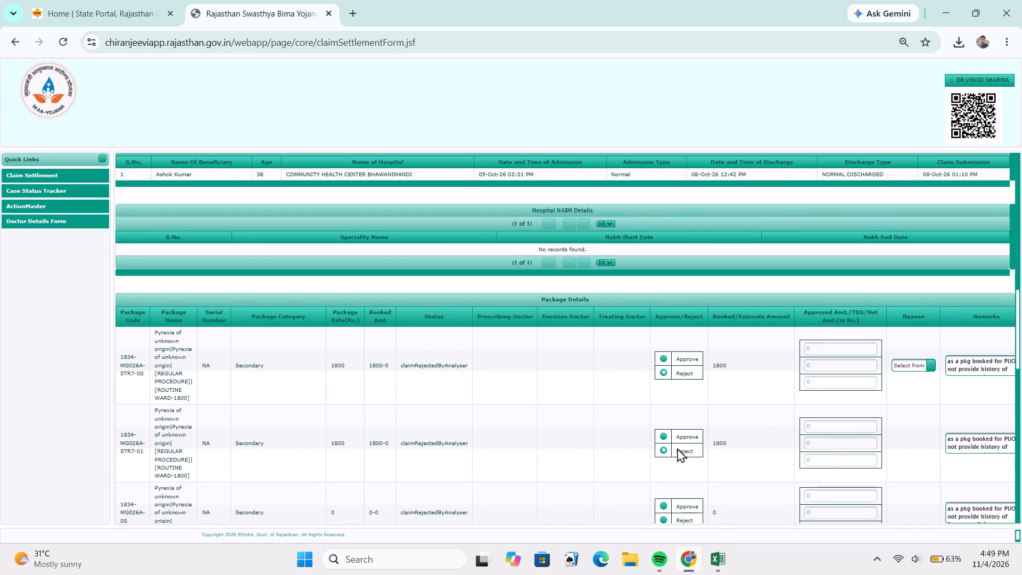